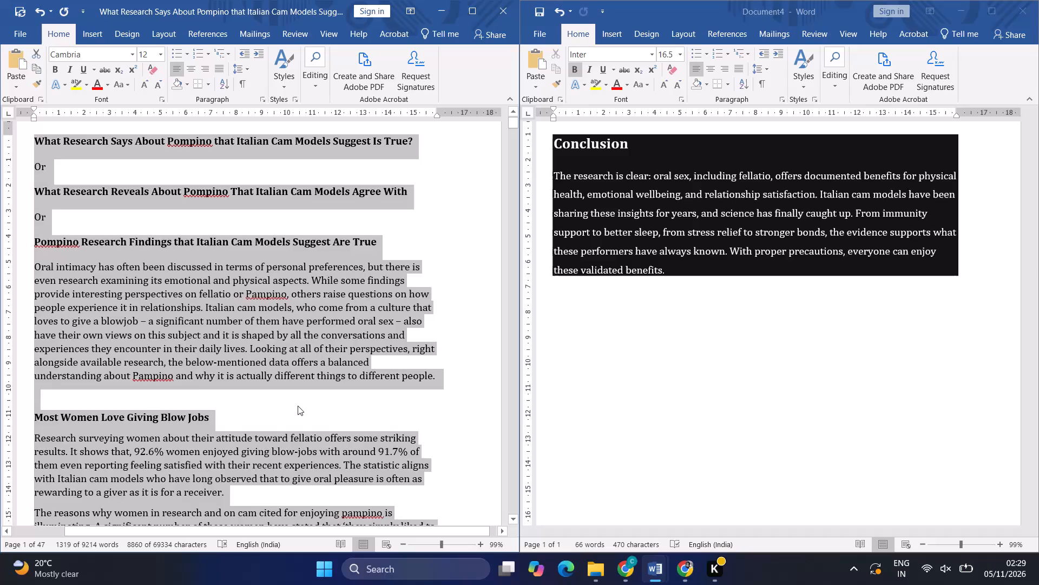
Paste the copied paragraph beginning "The research and perspectives discussed above" between the End Note text and the Used Links heading.
{"action": "scroll", "coordinate": [298, 406], "scroll_direction": "down", "scroll_amount": 16}
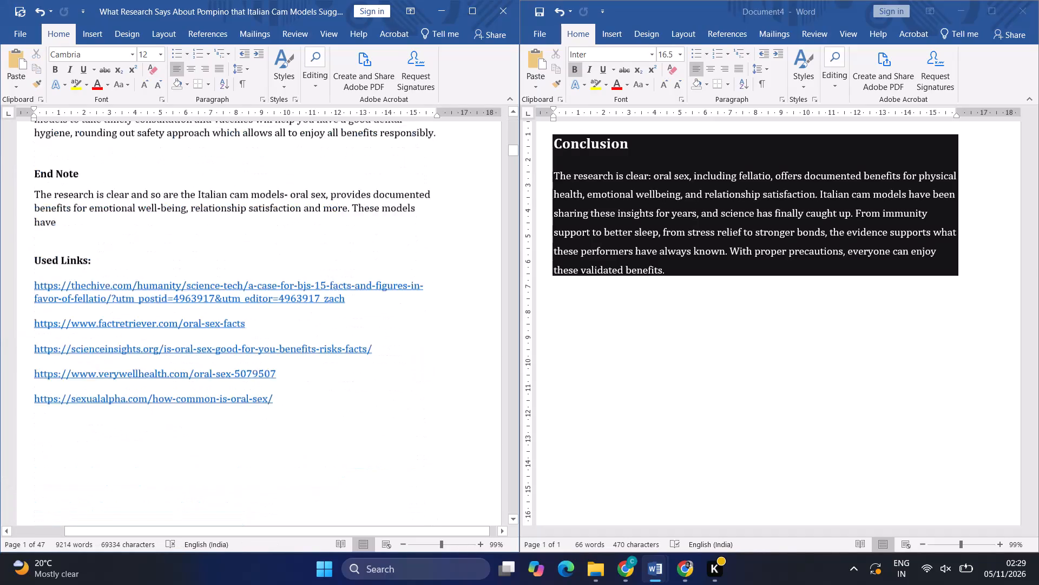
{"action": "scroll", "coordinate": [298, 406], "scroll_direction": "up", "scroll_amount": 4}
{"action": "scroll", "coordinate": [220, 470], "scroll_direction": "down", "scroll_amount": 3}
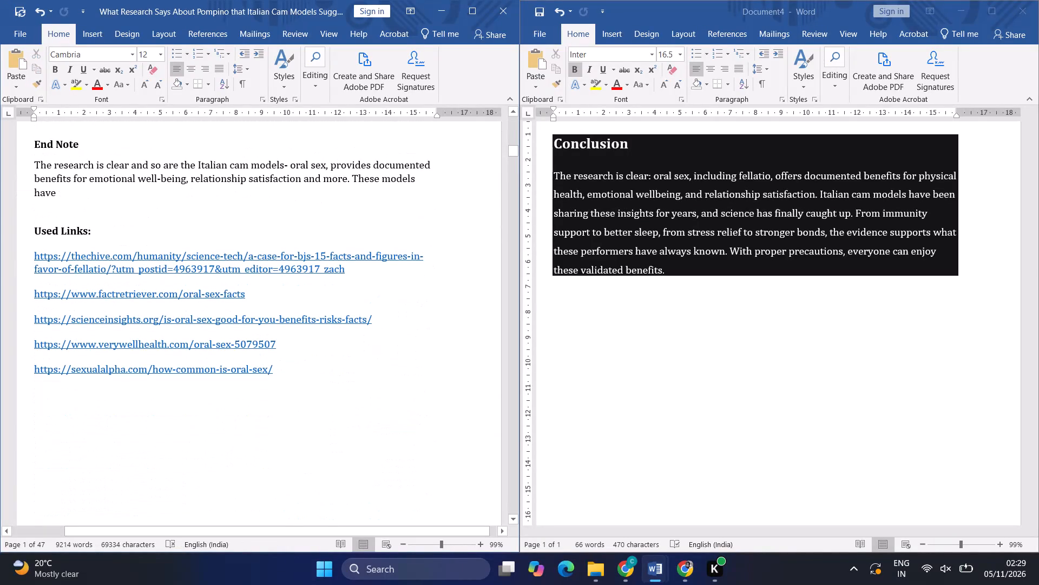
{"action": "left_click", "coordinate": [251, 258]}
{"action": "key", "text": "Up"}
{"action": "key", "text": "Up"}
{"action": "key", "text": "Return"}
{"action": "key", "text": "ctrl+v"}
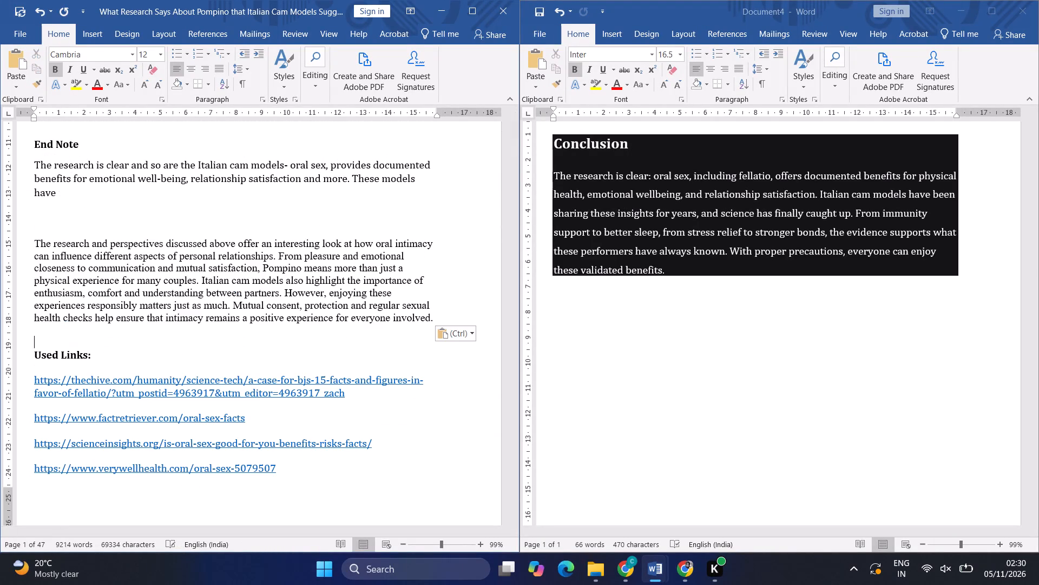
Replace the existing End Note paragraph with "Both research and Italian cam models perspectives as discussed above provide an interesting".
{"action": "key", "text": "ctrl+shift+Up"}
{"action": "key", "text": "Left"}
{"action": "key", "text": "shift+Down"}
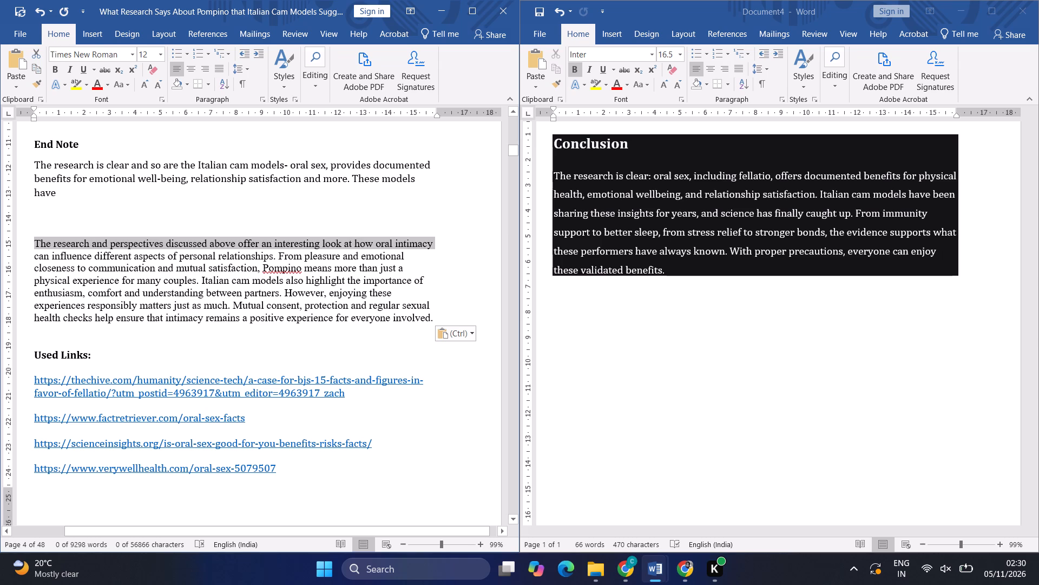
{"action": "key", "text": "Up"}
{"action": "key", "text": "Up"}
{"action": "key", "text": "Up"}
{"action": "key", "text": "Up"}
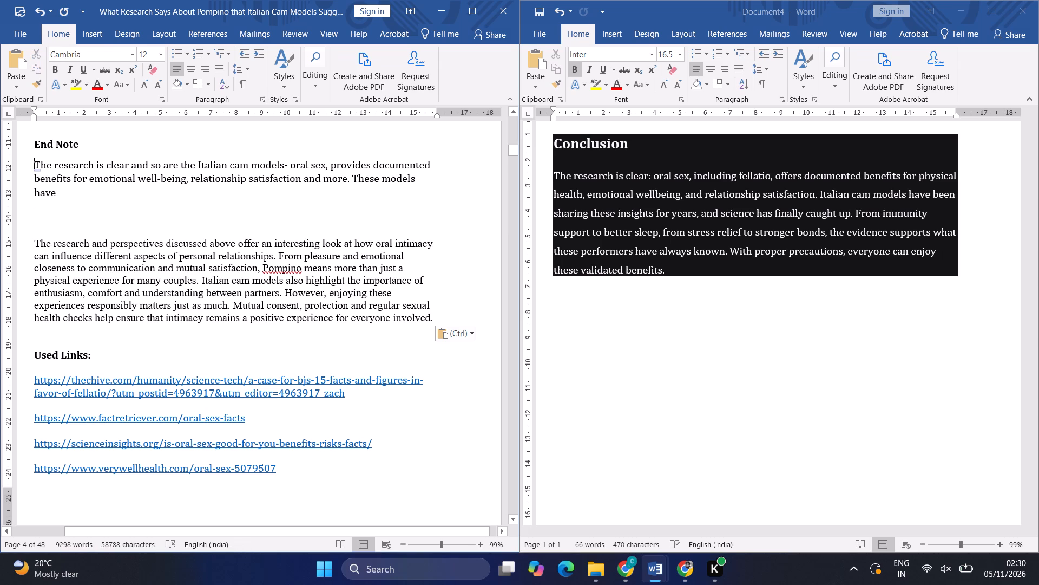
{"action": "key", "text": "ctrl+shift+Down"}
{"action": "type", "text": "both er"}
{"action": "key", "text": "BackSpace"}
{"action": "key", "text": "BackSpace"}
{"action": "type", "text": "research and italian cam models perspectives as discussed above provide an inters"}
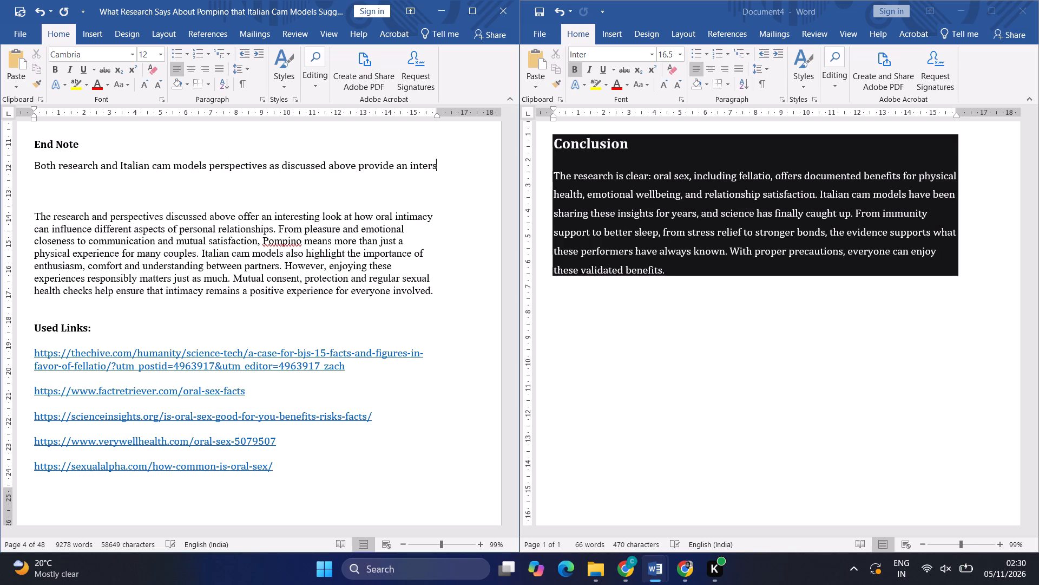
Continue the End Note with "look at how oral intimacy influences varied aspects of personal relationships. From emotional".
{"action": "type", "text": "ting look at how oral intim"}
{"action": "key", "text": "BackSpace"}
{"action": "type", "text": "macy influences varied aspets of"}
{"action": "key", "text": "space"}
{"action": "key", "text": "BackSpace"}
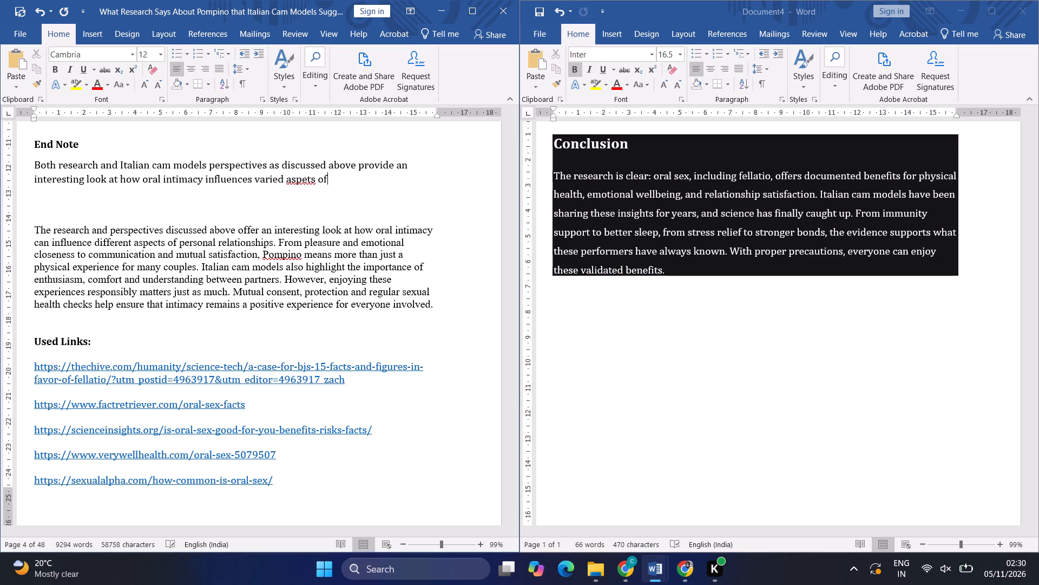
{"action": "key", "text": "BackSpace"}
{"action": "key", "text": "BackSpace"}
{"action": "key", "text": "BackSpace"}
{"action": "key", "text": "BackSpace"}
{"action": "key", "text": "BackSpace"}
{"action": "type", "text": "cts of personal relationships. From emotional"}
Continue the End Note's second sentence after "From emotional" with the wording "closeness and pleasure".
{"action": "key", "text": "space"}
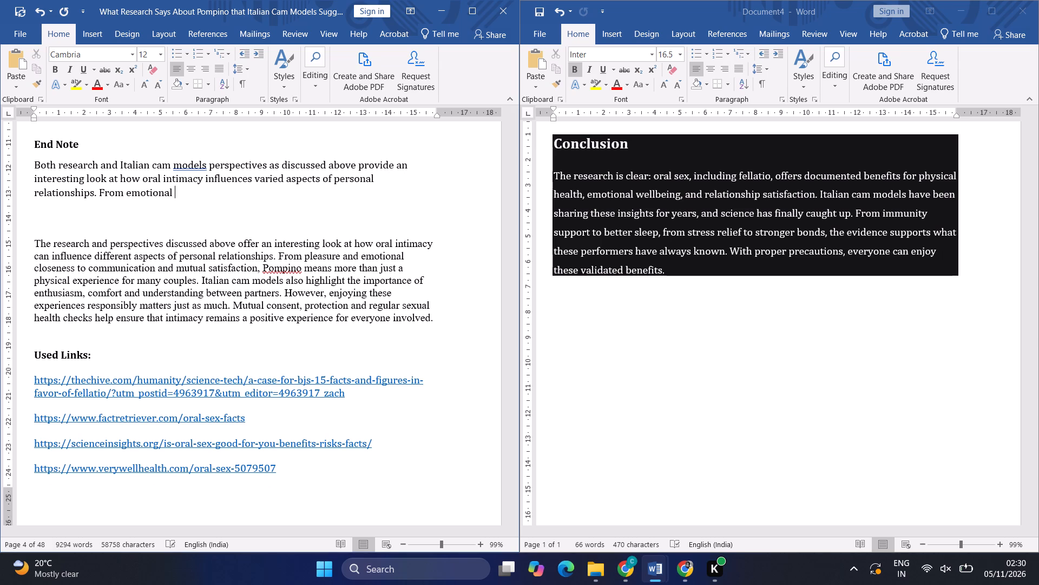
{"action": "type", "text": "closneess to pleasure"}
{"action": "key", "text": "ctrl+shift+Left"}
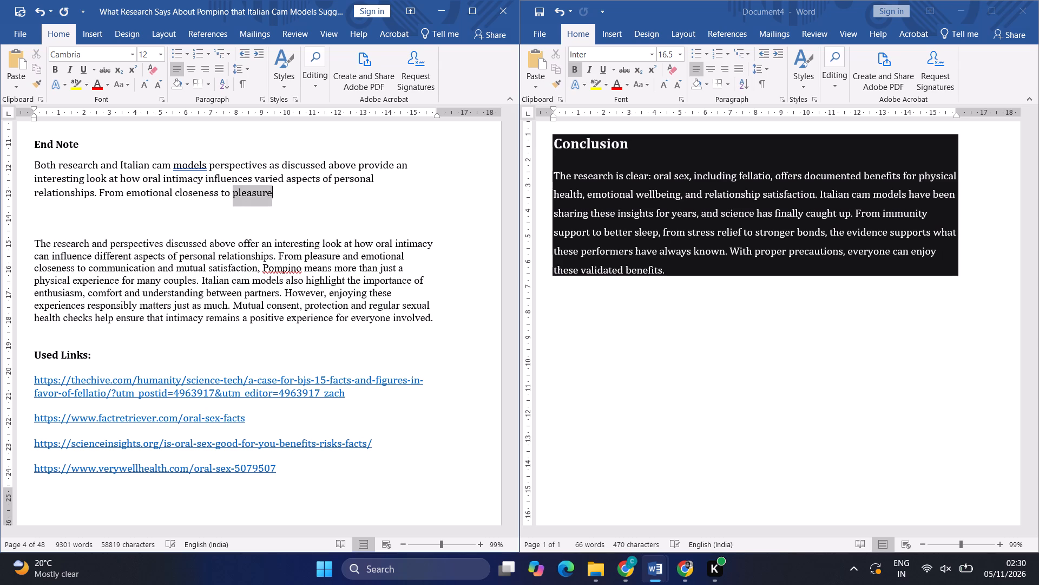
{"action": "key", "text": "ctrl+shift+Left"}
{"action": "type", "text": "and"}
{"action": "key", "text": "space"}
{"action": "type", "text": "pleasure ot c"}
{"action": "key", "text": "BackSpace"}
{"action": "key", "text": "m"}
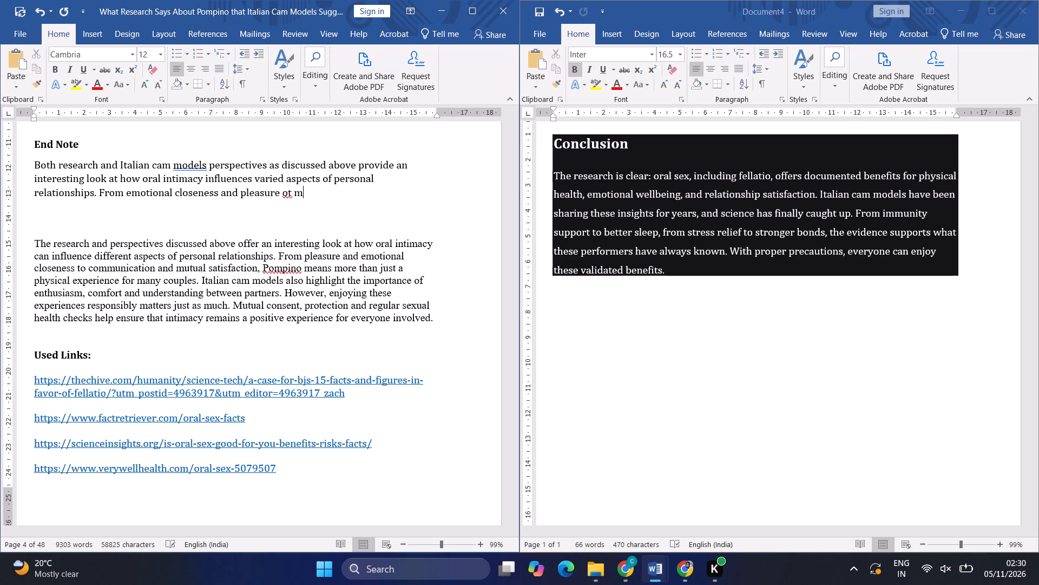
{"action": "key", "text": "BackSpace"}
{"action": "key", "text": "BackSpace"}
{"action": "key", "text": "BackSpace"}
{"action": "key", "text": "BackSpace"}
Extend the End Note's second sentence with "to mutual satisfaction and better communication,".
{"action": "type", "text": "to mutual saisfacton and b"}
{"action": "key", "text": "BackSpace"}
{"action": "key", "text": "BackSpace"}
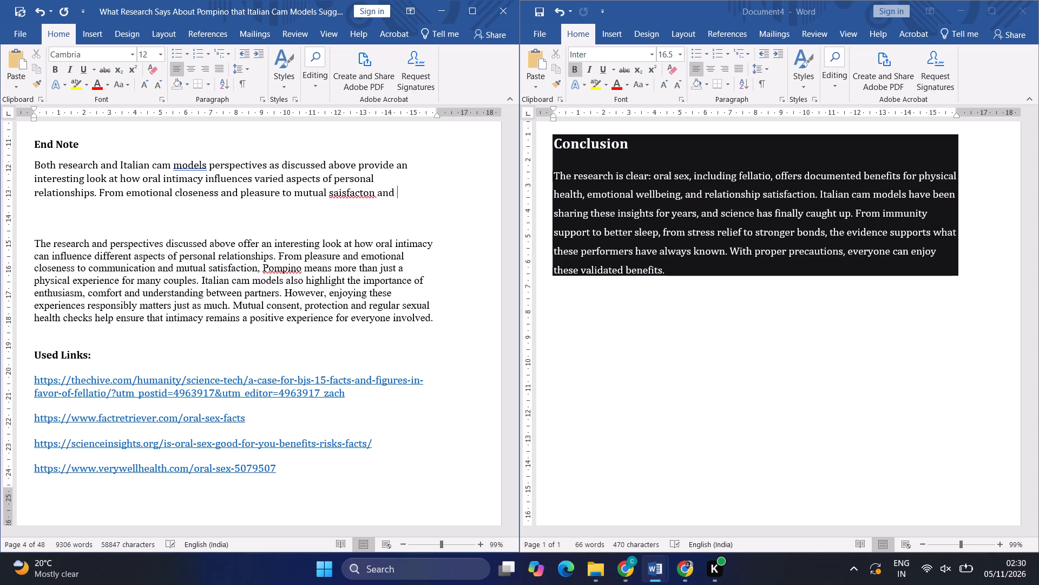
{"action": "key", "text": "BackSpace"}
{"action": "key", "text": "BackSpace"}
{"action": "key", "text": "BackSpace"}
{"action": "key", "text": "BackSpace"}
{"action": "key", "text": "BackSpace"}
{"action": "key", "text": "BackSpace"}
{"action": "type", "text": "ion and better communicatin"}
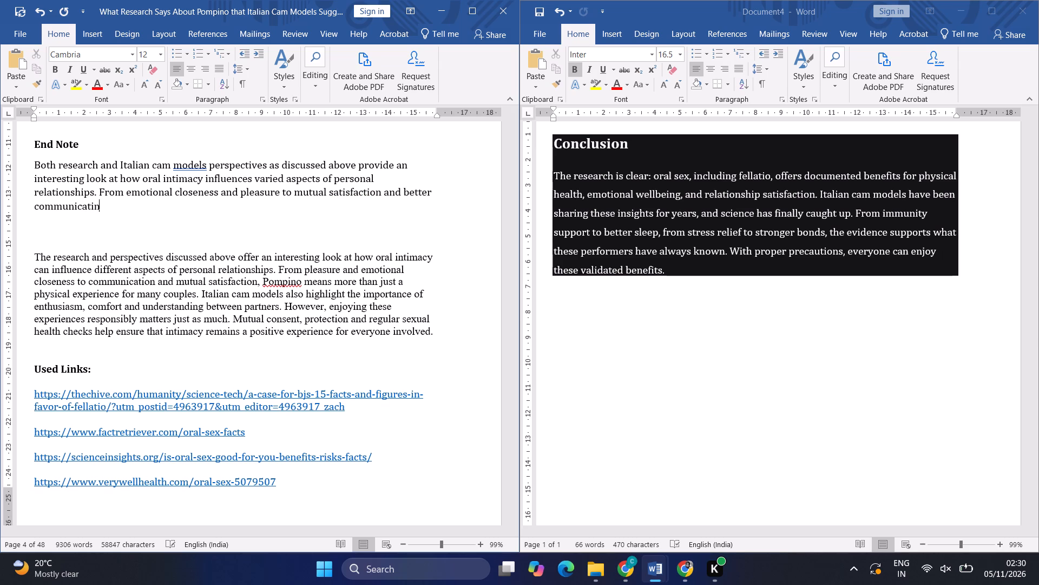
{"action": "key", "text": "space"}
{"action": "key", "text": "BackSpace"}
{"action": "key", "text": "BackSpace"}
{"action": "type", "text": "on, M"}
{"action": "key", "text": "BackSpace"}
Complete the second sentence with "Pompino means more than just a simple physical experience for many." and start the next one.
{"action": "type", "text": "Pompino m"}
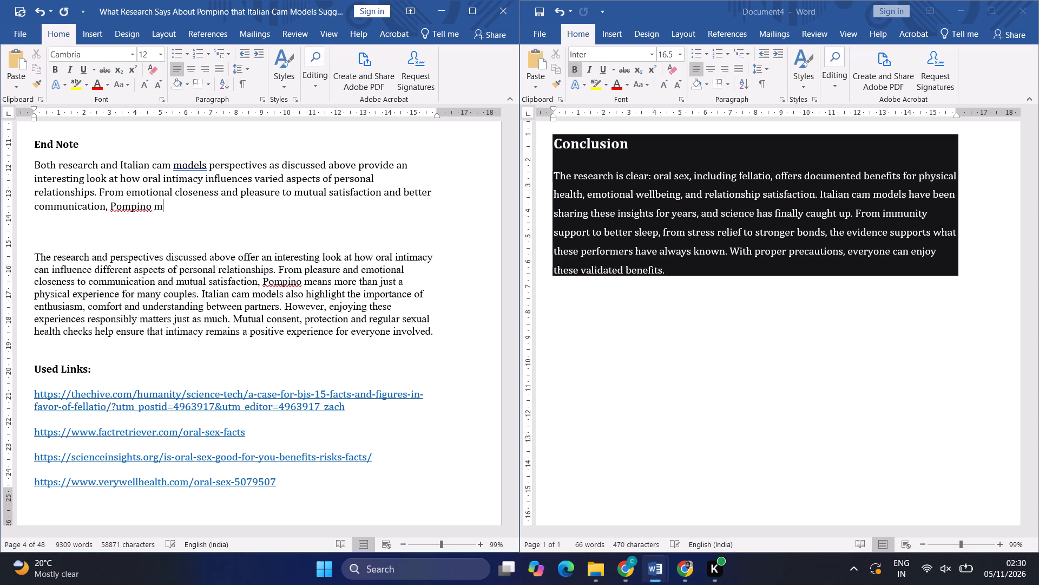
{"action": "type", "text": "eans"}
{"action": "key", "text": "space"}
{"action": "type", "text": "more tha jus"}
{"action": "key", "text": "BackSpace"}
{"action": "key", "text": "BackSpace"}
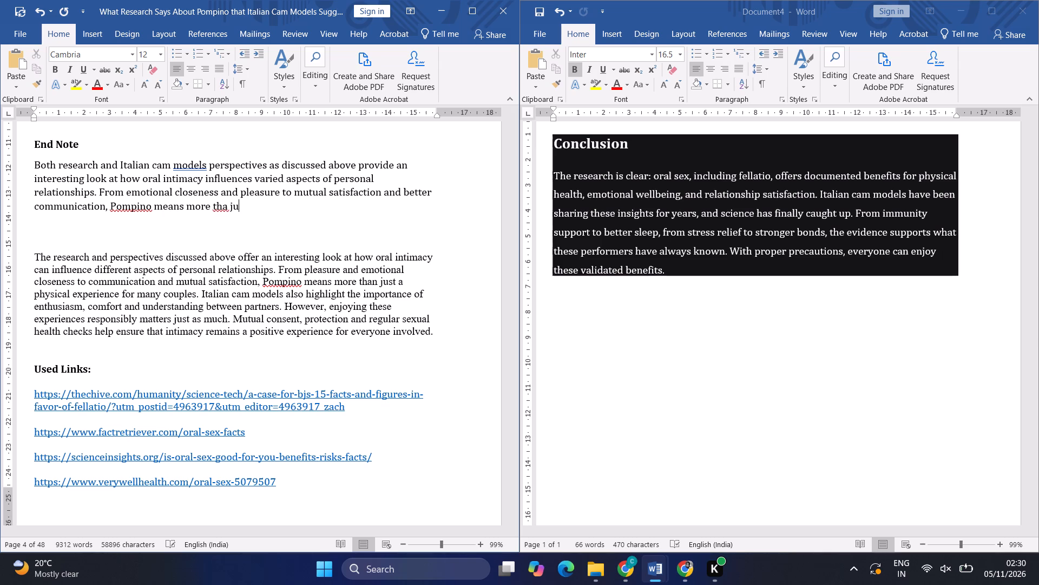
{"action": "key", "text": "BackSpace"}
{"action": "key", "text": "BackSpace"}
{"action": "type", "text": "n just a i"}
{"action": "key", "text": "BackSpace"}
{"action": "type", "text": "simple physical experience for many. Itala"}
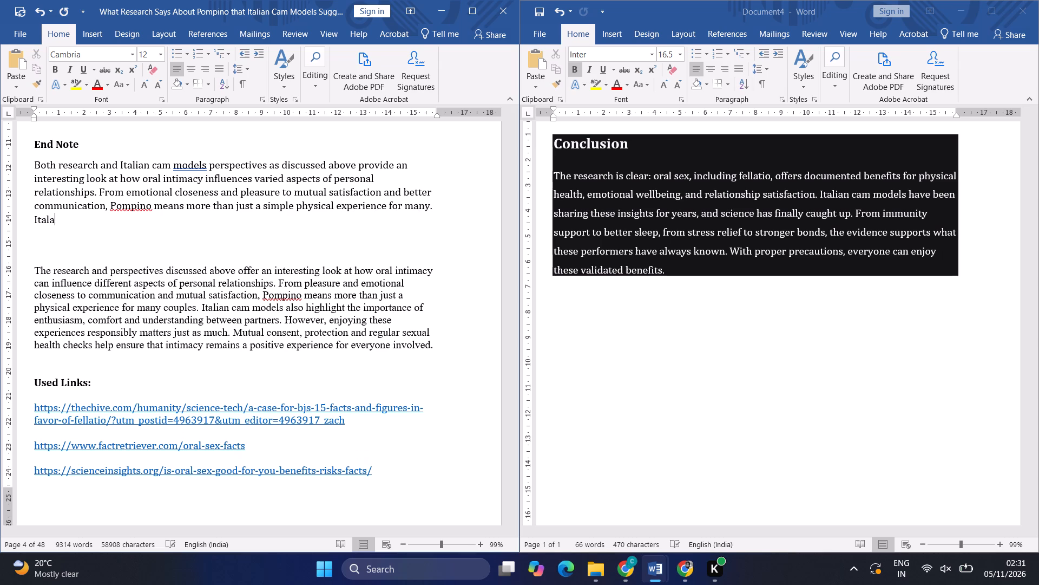
Write the opening of the third End Note sentence as "Italian cam stars even highlight the importance of enthusiasm,".
{"action": "type", "text": "in"}
{"action": "key", "text": "space"}
{"action": "key", "text": "BackSpace"}
{"action": "key", "text": "BackSpace"}
{"action": "key", "text": "BackSpace"}
{"action": "key", "text": "BackSpace"}
{"action": "type", "text": "ian cam stars even highlght"}
{"action": "key", "text": "BackSpace"}
{"action": "key", "text": "BackSpace"}
{"action": "key", "text": "BackSpace"}
{"action": "type", "text": "ight the imposti"}
{"action": "key", "text": "BackSpace"}
{"action": "key", "text": "BackSpace"}
{"action": "key", "text": "BackSpace"}
{"action": "type", "text": "rtance of enthusiasm,"}
{"action": "key", "text": "space"}
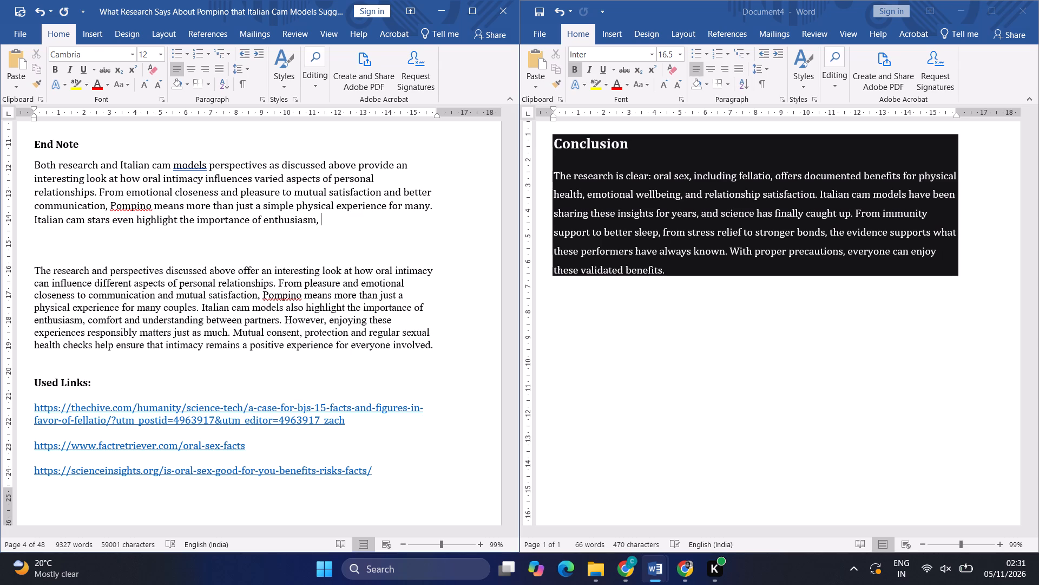
Delete the already reworded opening of the pasted reference paragraph up to "of enthusiasm", along with a blank line above it.
{"action": "key", "text": "Right"}
{"action": "key", "text": "Right"}
{"action": "key", "text": "shift+Down"}
{"action": "key", "text": "shift+Down"}
{"action": "key", "text": "shift+Down"}
{"action": "key", "text": "BackSpace"}
{"action": "key", "text": "ctrl+shift+Right"}
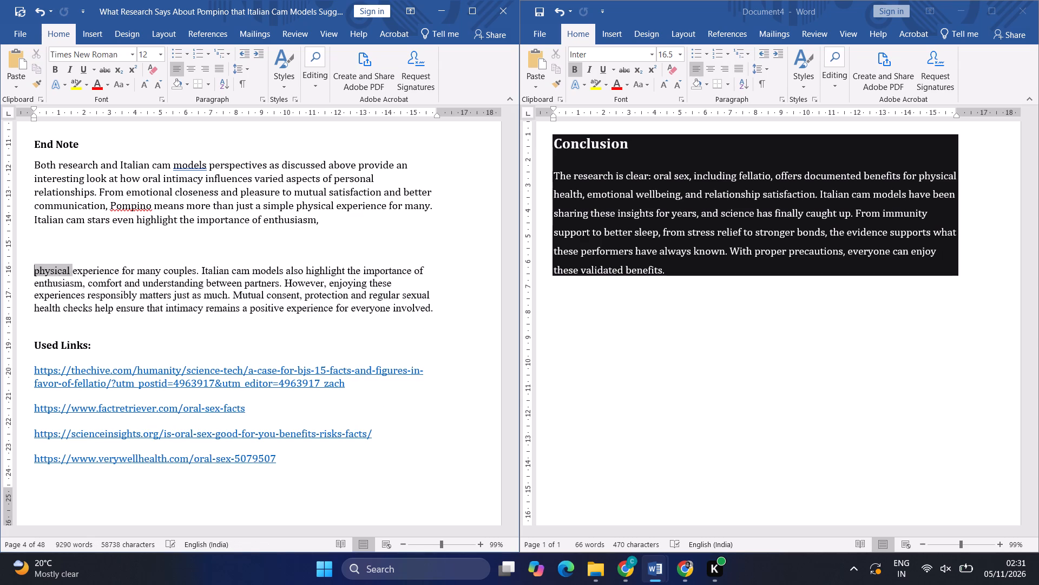
{"action": "key", "text": "ctrl+shift+Right"}
{"action": "key", "text": "ctrl+shift+Right"}
{"action": "key", "text": "ctrl+shift+Right"}
{"action": "key", "text": "ctrl+shift+Right"}
{"action": "key", "text": "ctrl+shift+Right"}
{"action": "key", "text": "ctrl+shift+Right"}
{"action": "key", "text": "BackSpace"}
{"action": "key", "text": "ctrl+shift+Right"}
{"action": "key", "text": "ctrl+shift+Right"}
{"action": "key", "text": "ctrl+shift+Right"}
{"action": "key", "text": "ctrl+shift+Right"}
{"action": "key", "text": "ctrl+shift+Right"}
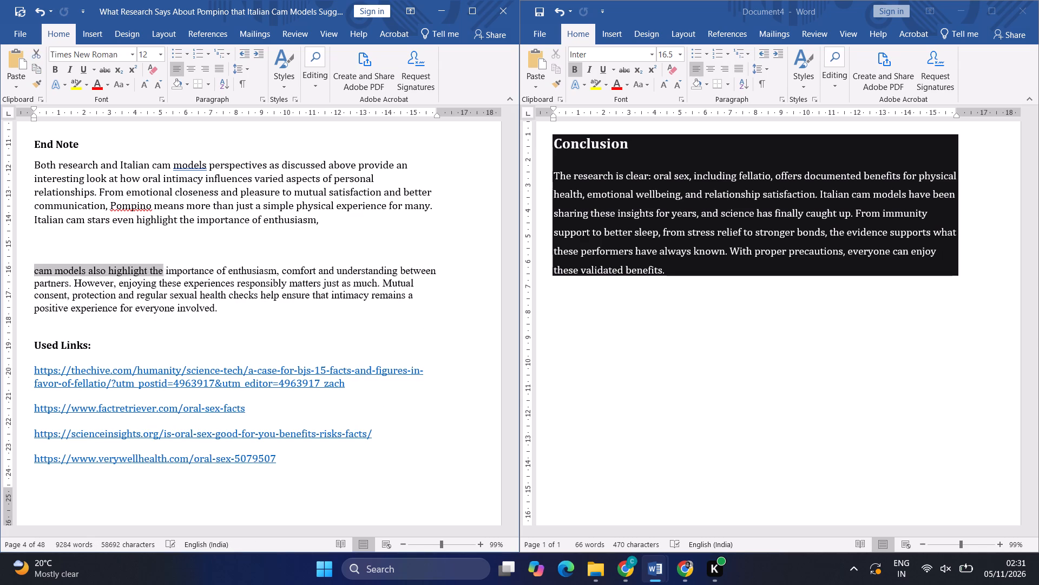
{"action": "key", "text": "ctrl+shift+Right"}
{"action": "key", "text": "BackSpace"}
{"action": "key", "text": "BackSpace"}
Continue the third End Note sentence after "enthusiasm," with "understanding and comfort between".
{"action": "key", "text": "Left"}
{"action": "type", "text": "undersanding bet"}
{"action": "key", "text": "BackSpace"}
{"action": "key", "text": "BackSpace"}
{"action": "key", "text": "BackSpace"}
{"action": "key", "text": "BackSpace"}
{"action": "key", "text": "BackSpace"}
{"action": "key", "text": "BackSpace"}
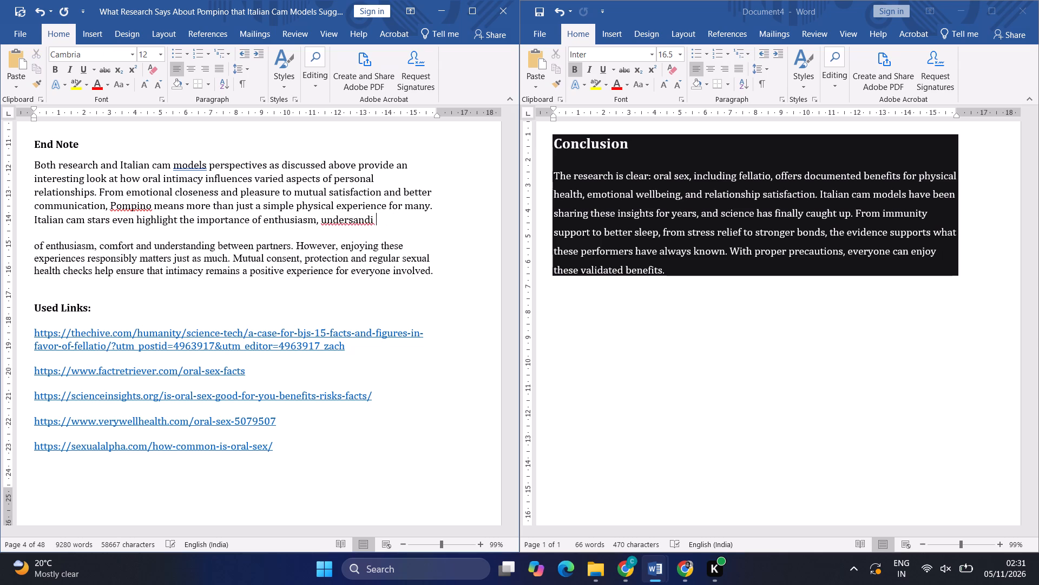
{"action": "key", "text": "BackSpace"}
{"action": "key", "text": "BackSpace"}
{"action": "key", "text": "BackSpace"}
{"action": "key", "text": "BackSpace"}
{"action": "key", "text": "BackSpace"}
{"action": "type", "text": "standing and comfrt"}
{"action": "key", "text": "BackSpace"}
{"action": "key", "text": "BackSpace"}
{"action": "type", "text": "ort wit"}
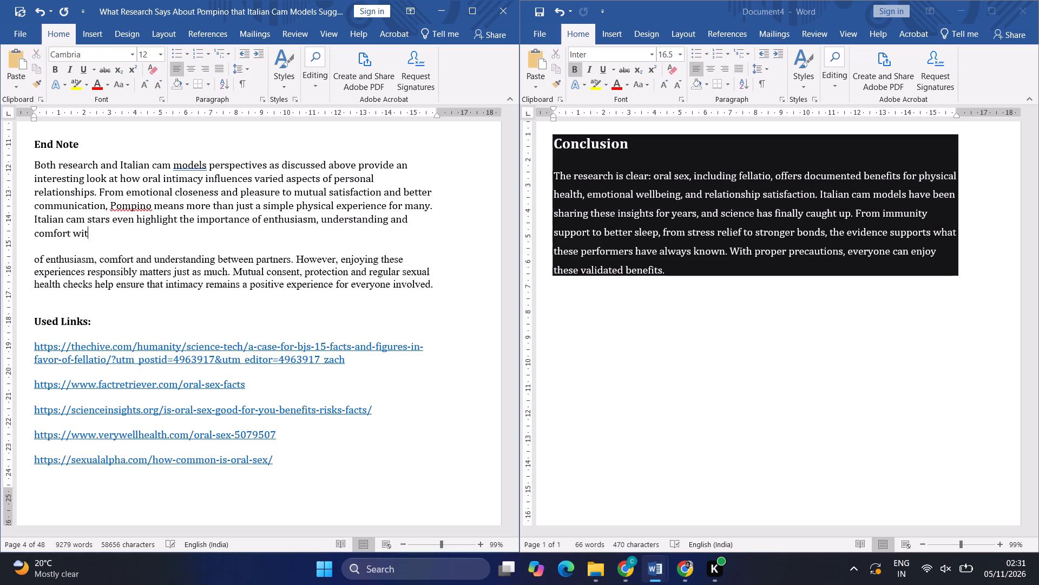
{"action": "key", "text": "BackSpace"}
{"action": "key", "text": "BackSpace"}
{"action": "key", "text": "BackSpace"}
{"action": "type", "text": "bdetween"}
{"action": "key", "text": "space"}
{"action": "key", "text": "ctrl+shift+Left"}
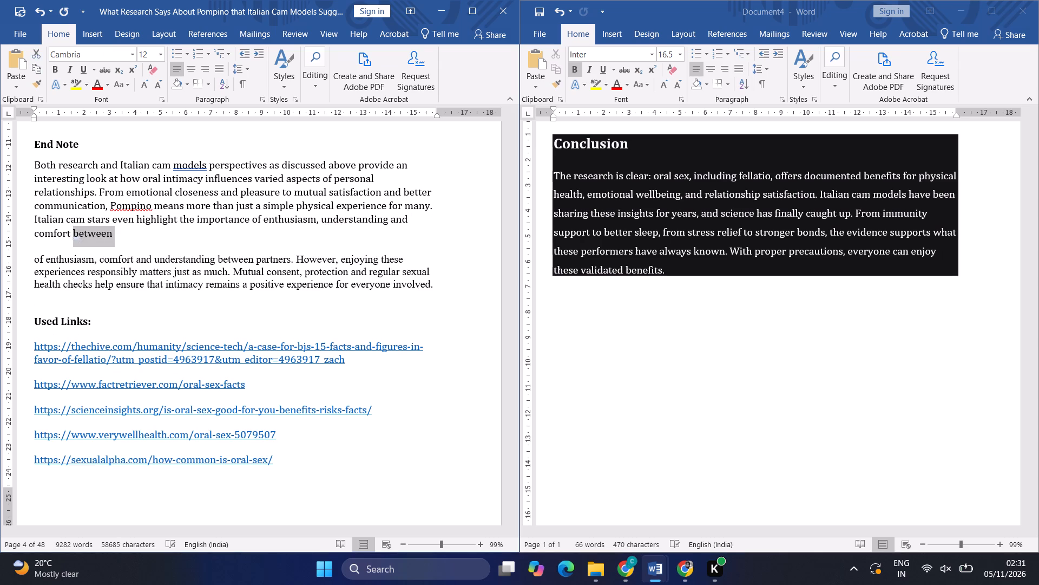
{"action": "key", "text": "Right"}
Finish the third End Note sentence with "partners." and add "However, to enjoy all of these experiences responsibly matters just as much".
{"action": "type", "text": "partners. However, to enjoy all of these experiences repso"}
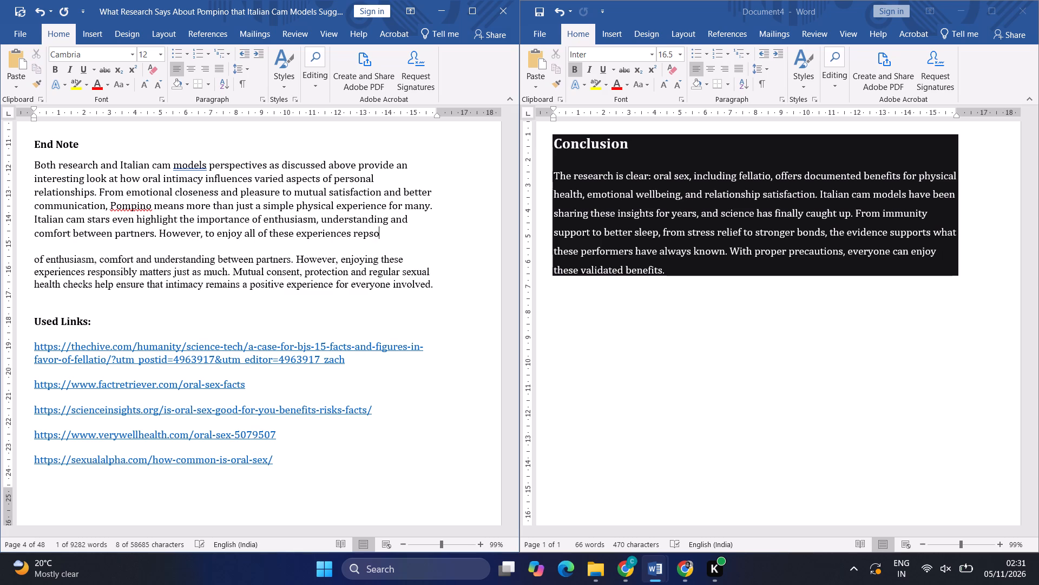
{"action": "type", "text": "nsibly matters ust as"}
{"action": "key", "text": "space"}
{"action": "key", "text": "BackSpace"}
{"action": "key", "text": "BackSpace"}
{"action": "key", "text": "BackSpace"}
{"action": "key", "text": "BackSpace"}
{"action": "key", "text": "BackSpace"}
{"action": "key", "text": "BackSpace"}
{"action": "key", "text": "BackSpace"}
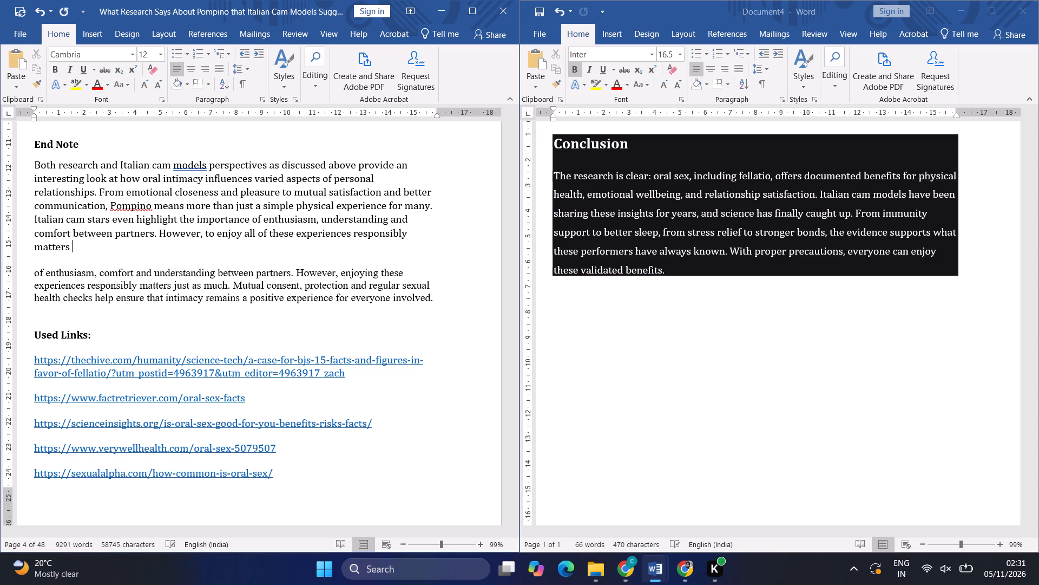
{"action": "type", "text": "jusa"}
{"action": "key", "text": "BackSpace"}
{"action": "type", "text": "t as much as"}
{"action": "key", "text": "space"}
{"action": "key", "text": "BackSpace"}
{"action": "key", "text": "BackSpace"}
{"action": "key", "text": "BackSpace"}
{"action": "key", "text": "BackSpace"}
End that sentence and start another with "So, protection, consent and sexual health checks are further recommended to ensure".
{"action": "type", "text": ". So, proe"}
{"action": "key", "text": "BackSpace"}
{"action": "type", "text": "tectio, consentand"}
{"action": "key", "text": "BackSpace"}
{"action": "key", "text": "BackSpace"}
{"action": "key", "text": "BackSpace"}
{"action": "key", "text": "space"}
{"action": "type", "text": "and seuxal health checks are further ere"}
{"action": "key", "text": "BackSpace"}
{"action": "key", "text": "BackSpace"}
{"action": "key", "text": "BackSpace"}
{"action": "type", "text": "recomended to ensure"}
Replace "further recommended to ensure" in the last End Note sentence with "one of the best ways to move forward".
{"action": "key", "text": "ctrl+shift+Left"}
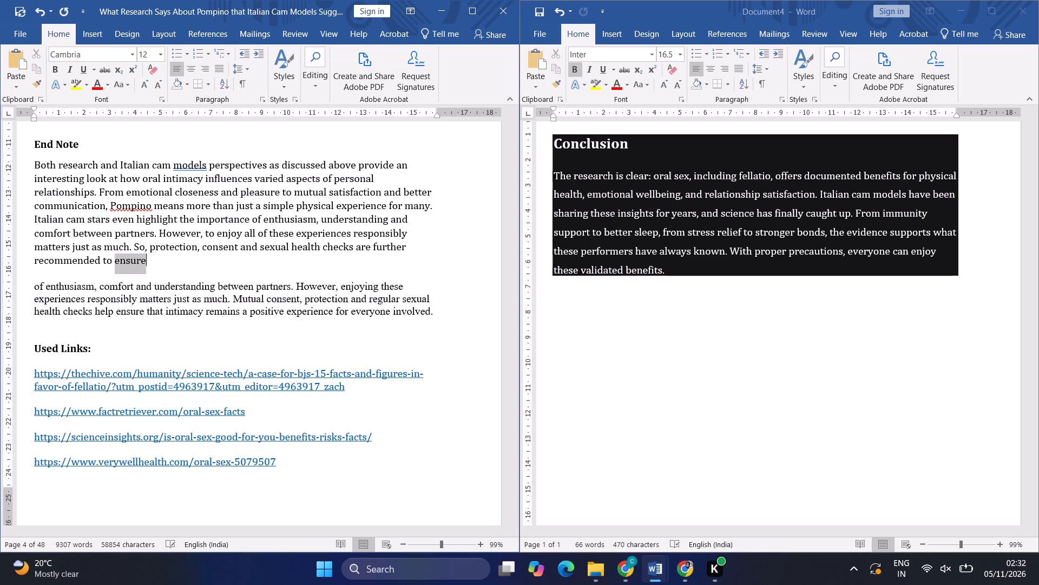
{"action": "key", "text": "ctrl+shift+Left"}
{"action": "key", "text": "ctrl+shift+Left"}
{"action": "key", "text": "ctrl+shift+Left"}
{"action": "type", "text": "best"}
{"action": "key", "text": "space"}
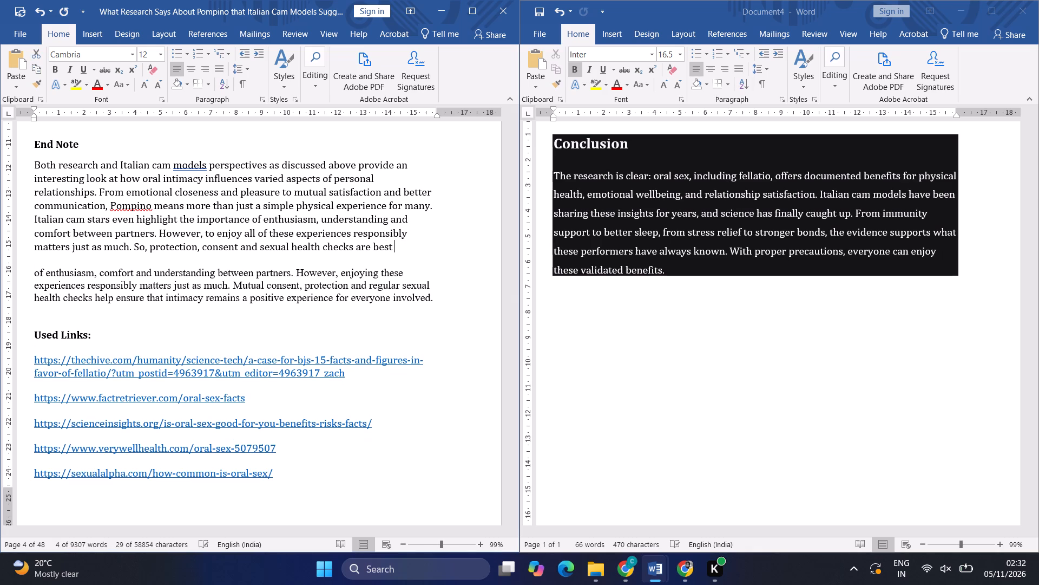
{"action": "key", "text": "ctrl+shift+Left"}
{"action": "key", "text": "Left"}
{"action": "type", "text": "one of the"}
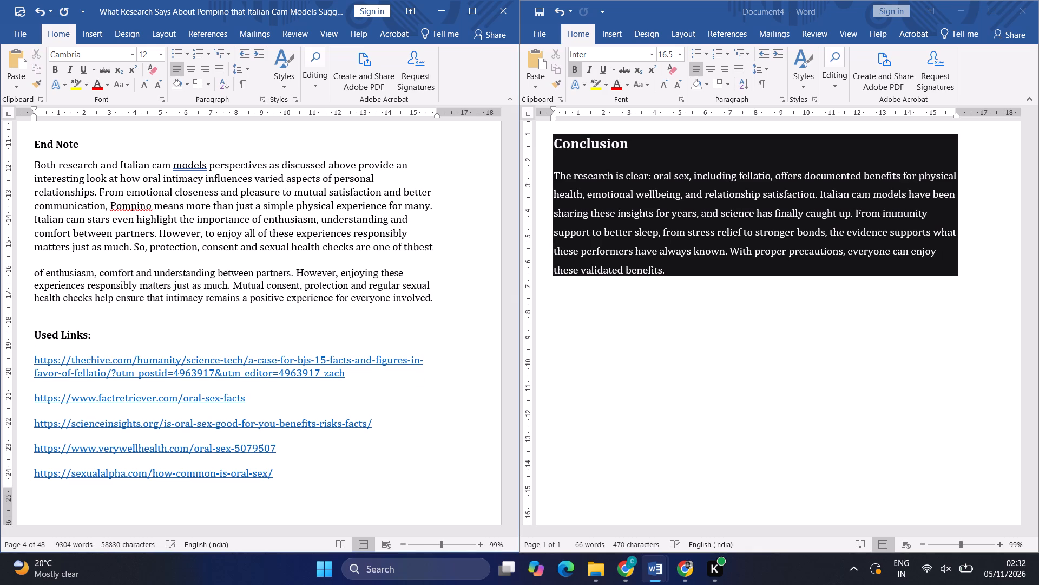
{"action": "key", "text": "space"}
{"action": "key", "text": "End"}
{"action": "type", "text": "ways to move forward"}
{"action": "key", "text": "space"}
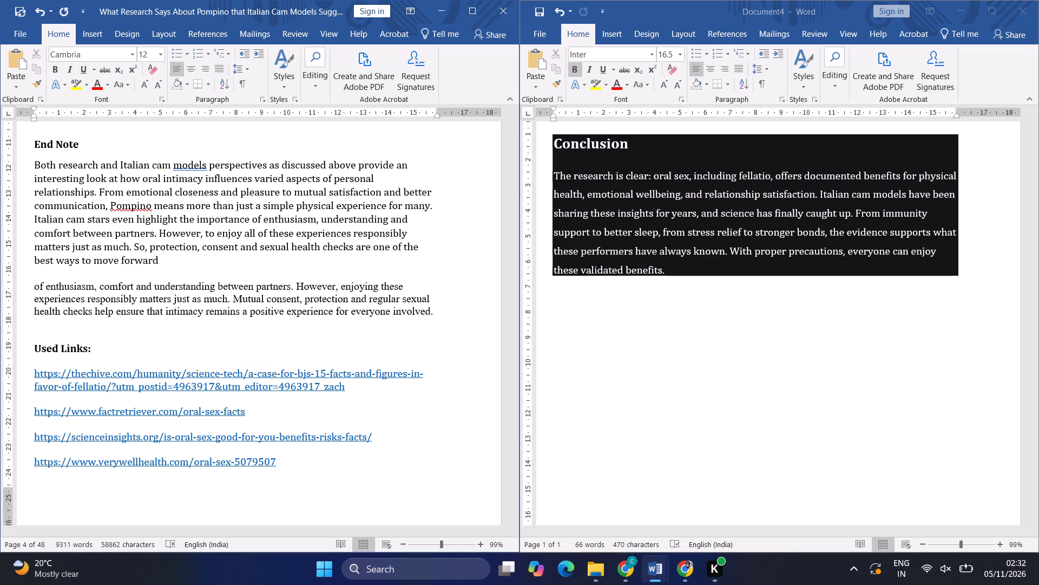
Complete the last End Note sentence with "to ensure a positive experience for all involved.".
{"action": "type", "text": "to ensure a pow"}
{"action": "key", "text": "BackSpace"}
{"action": "type", "text": "sitive experience fo i"}
{"action": "key", "text": "BackSpace"}
{"action": "key", "text": "BackSpace"}
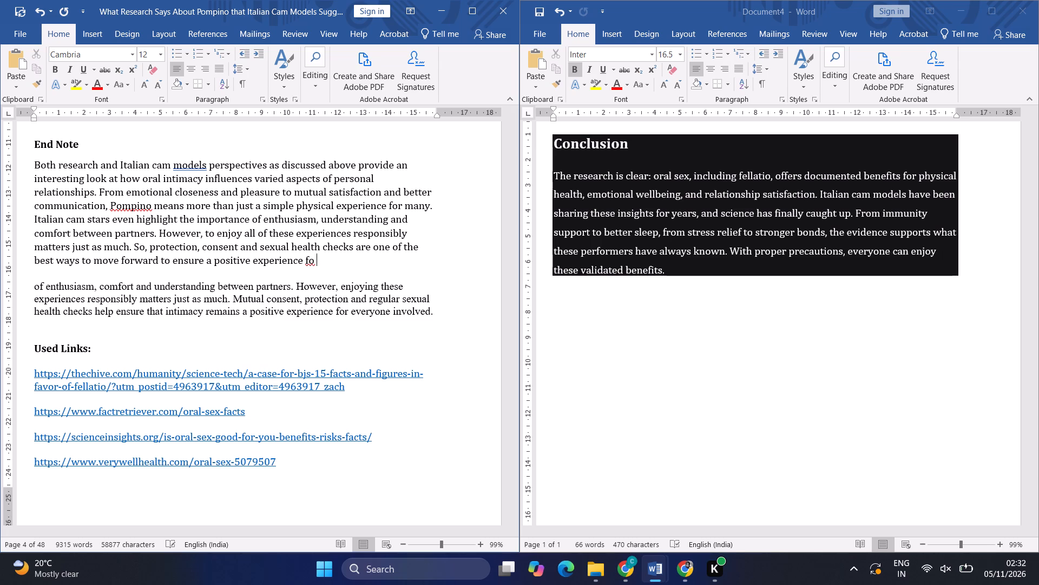
{"action": "key", "text": "BackSpace"}
{"action": "type", "text": "or all invovled."}
{"action": "key", "text": "space"}
Delete the remaining pasted reference paragraph below the rewritten End Note.
{"action": "key", "text": "Right"}
{"action": "key", "text": "ctrl+shift+Down"}
{"action": "key", "text": "BackSpace"}
Clear the reference conclusion from Document4 and close that document without saving.
{"action": "triple_click", "coordinate": [709, 271]}
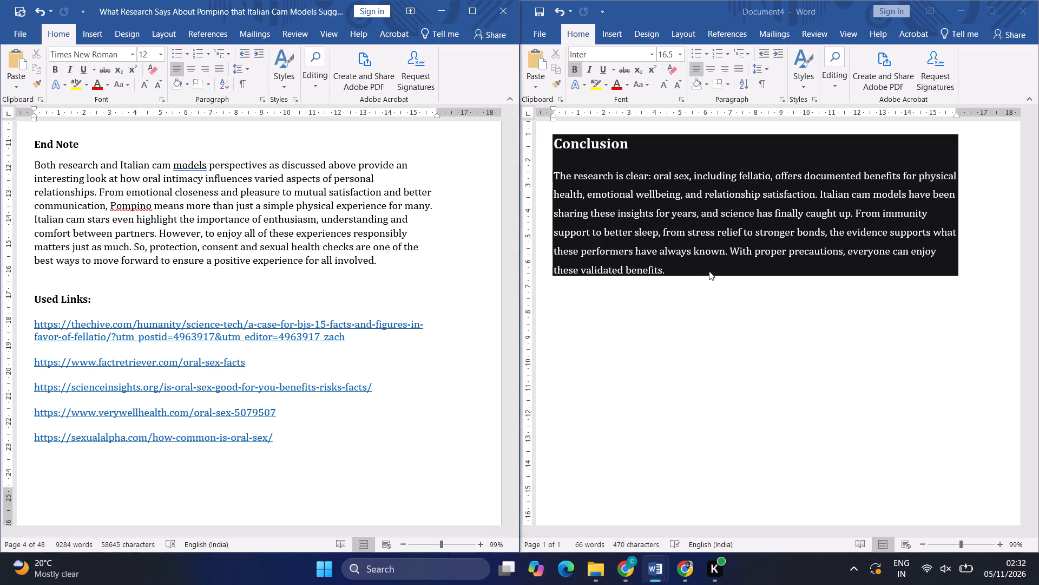
{"action": "key", "text": "ctrl+a"}
{"action": "key", "text": "BackSpace"}
{"action": "left_click", "coordinate": [1025, 16]}
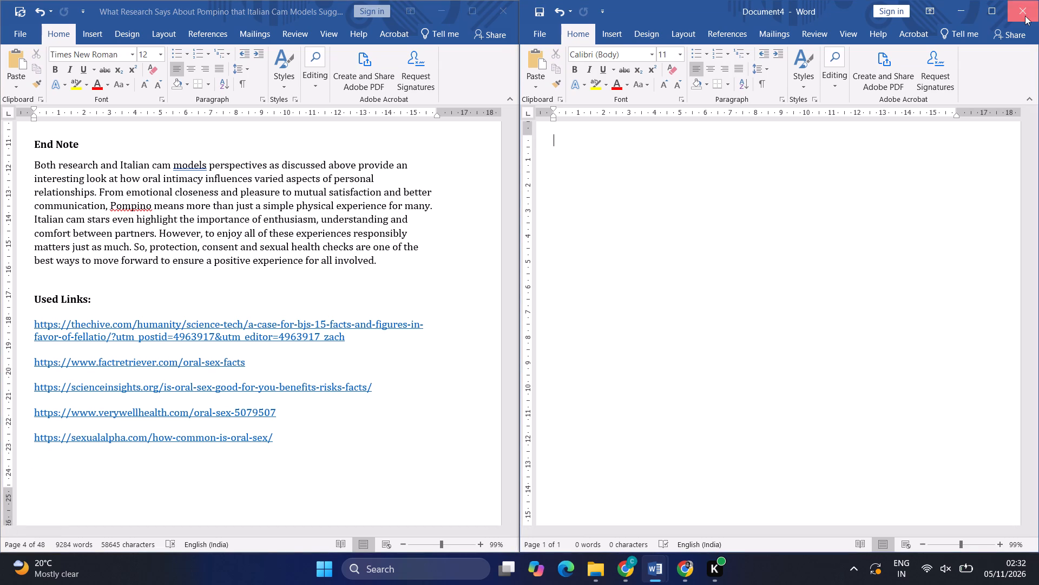
{"action": "key", "text": "Right"}
{"action": "key", "text": "Return"}
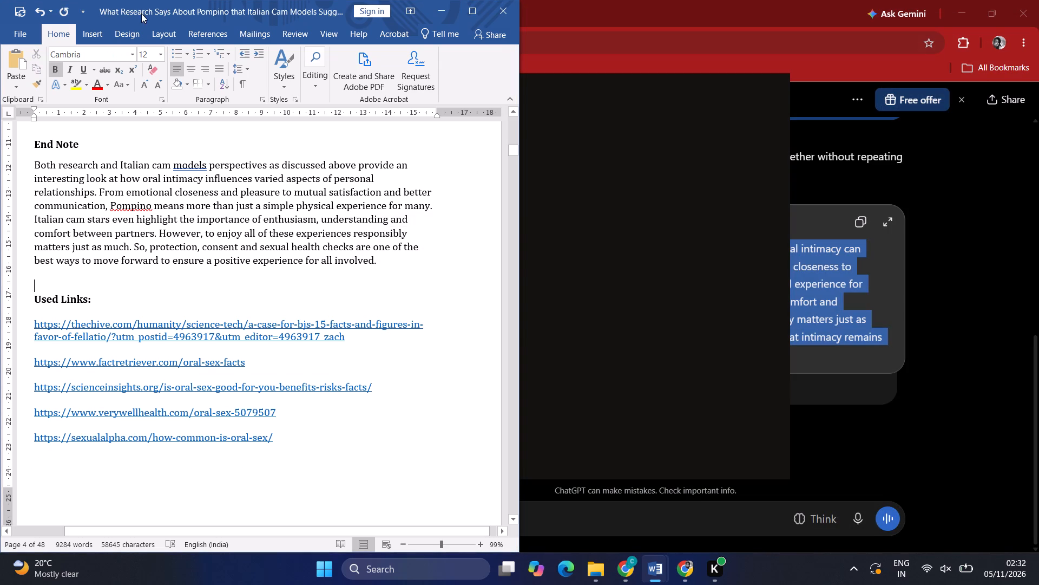
Maximize the article window and copy the article from below its Used Links up to the first title.
{"action": "double_click", "coordinate": [168, 2]}
{"action": "scroll", "coordinate": [452, 378], "scroll_direction": "down", "scroll_amount": 1}
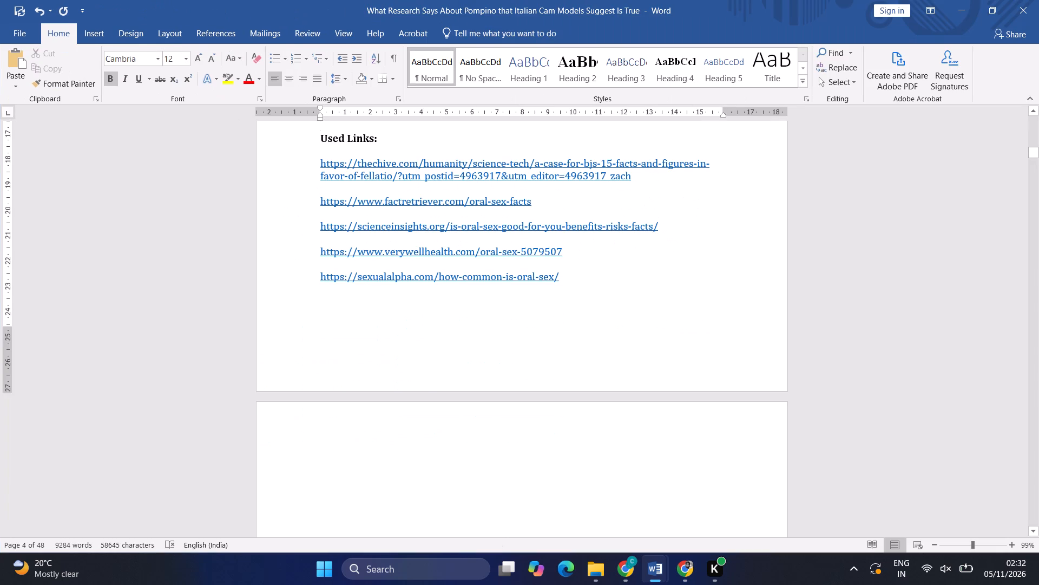
{"action": "left_click", "coordinate": [660, 361]}
{"action": "key", "text": "ctrl+shift+Up"}
{"action": "key", "text": "ctrl+shift+Up"}
{"action": "key", "text": "ctrl+shift+Up"}
{"action": "key", "text": "ctrl+shift+Up"}
{"action": "key", "text": "ctrl+shift+Up"}
{"action": "key", "text": "ctrl+shift+Up"}
{"action": "key", "text": "ctrl+shift+Up"}
{"action": "key", "text": "ctrl+shift+Up"}
{"action": "key", "text": "ctrl+shift+Up"}
{"action": "key", "text": "ctrl+shift+Up"}
{"action": "key", "text": "ctrl+shift+Up"}
{"action": "key", "text": "ctrl+shift+Up"}
{"action": "key", "text": "ctrl+shift+Up"}
{"action": "key", "text": "ctrl+shift+Up"}
{"action": "key", "text": "ctrl+shift+Up"}
{"action": "key", "text": "ctrl+shift+Up"}
{"action": "key", "text": "ctrl+shift+Up"}
{"action": "key", "text": "ctrl+shift+Up"}
{"action": "key", "text": "ctrl+shift+Up"}
{"action": "key", "text": "ctrl+shift+Up"}
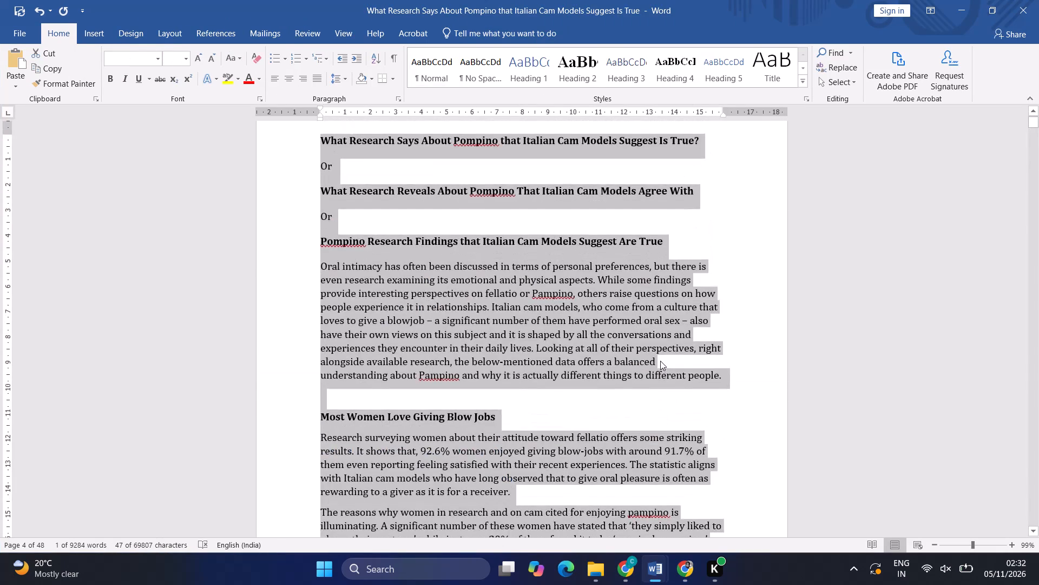
{"action": "key", "text": "ctrl+c"}
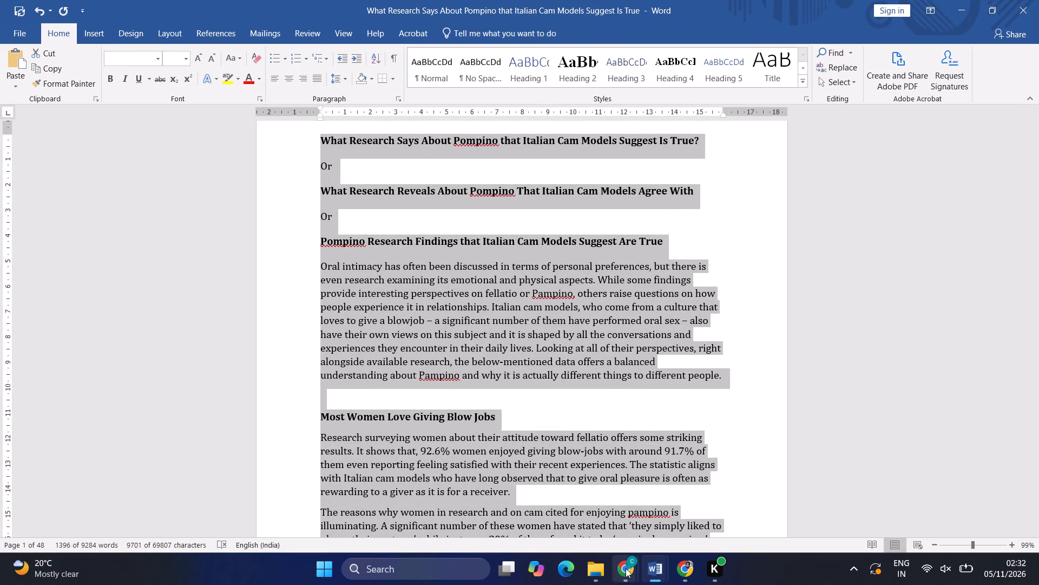
Switch to the untitled Grammarly document in Chrome.
{"action": "left_click", "coordinate": [409, 518]}
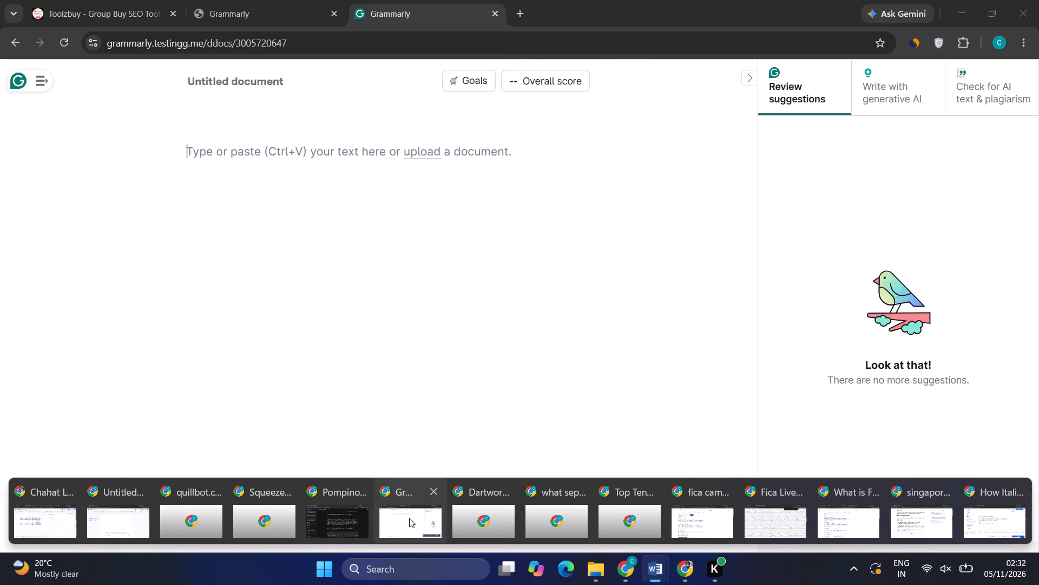
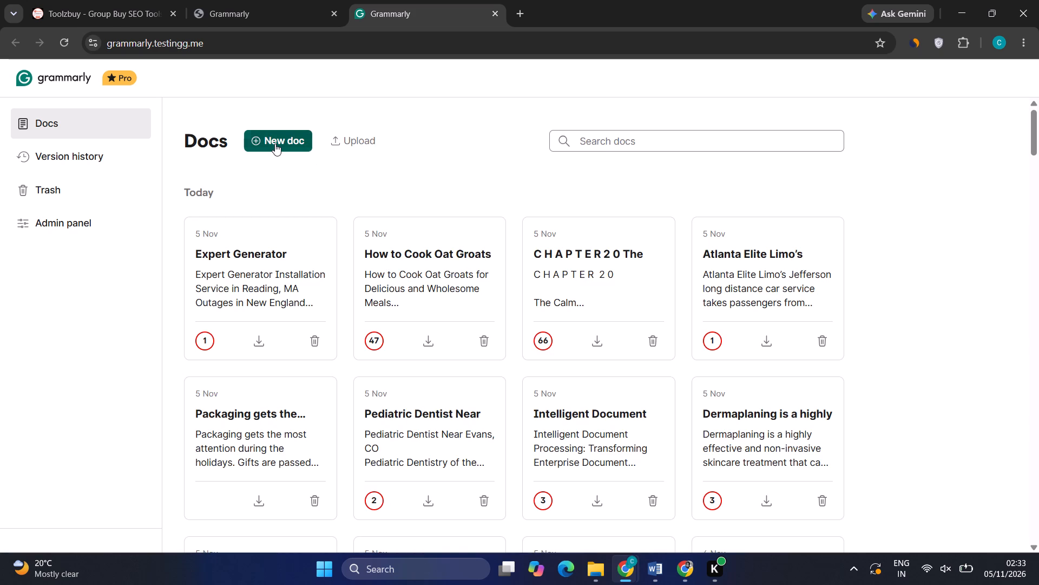
Create a new Grammarly document and paste the copied article into it.
{"action": "left_click", "coordinate": [275, 144]}
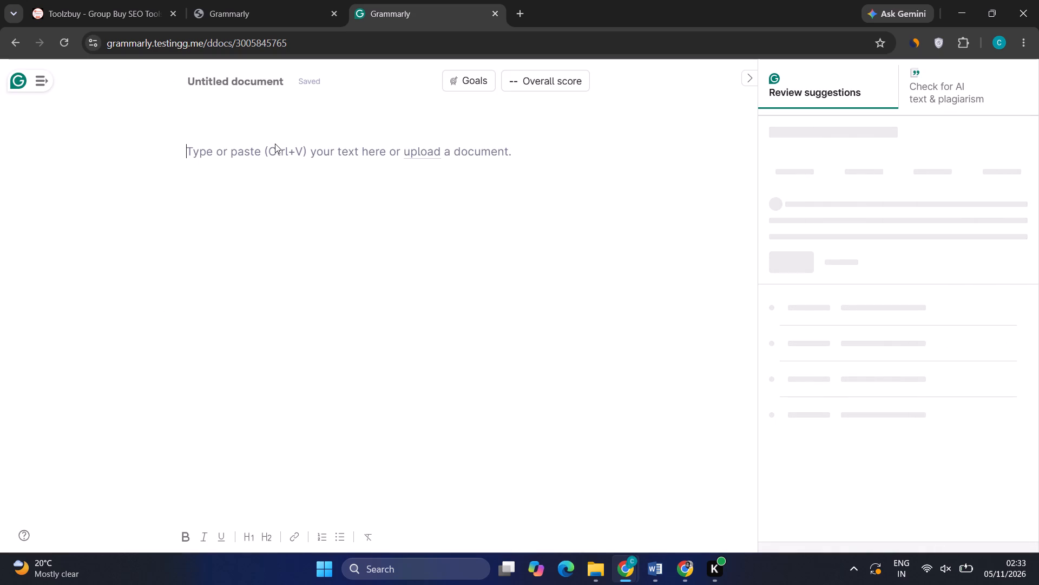
{"action": "key", "text": "ctrl+v"}
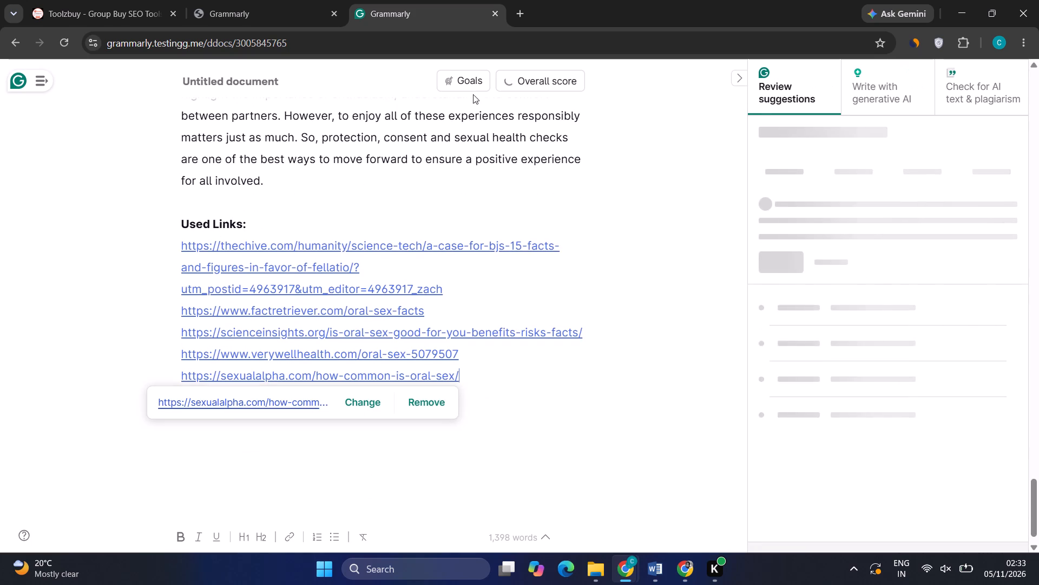
Set the writing goals to Business domain, Inform intent and General audience.
{"action": "left_click", "coordinate": [470, 87]}
{"action": "left_click", "coordinate": [468, 210]}
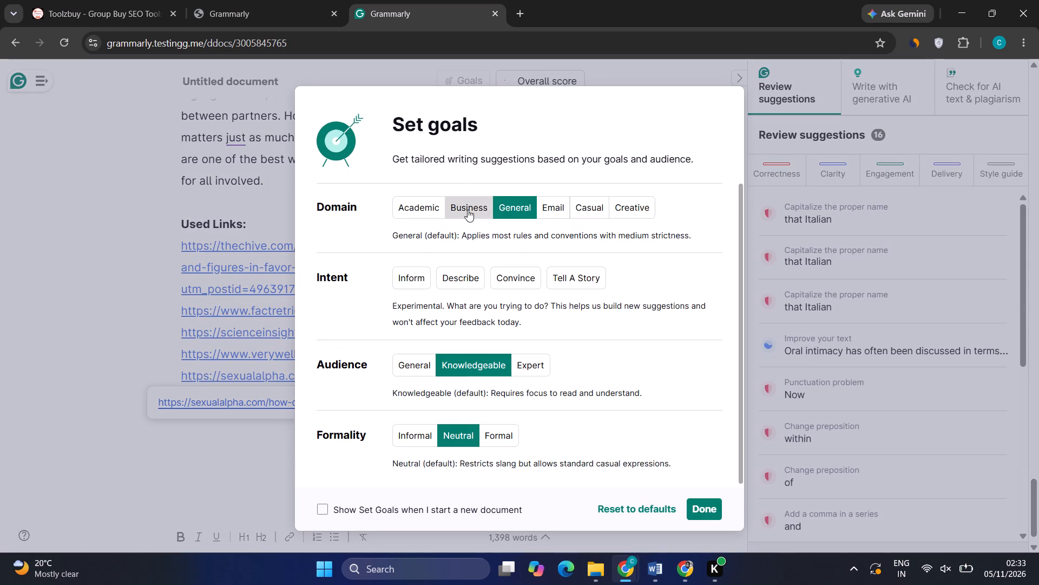
{"action": "left_click", "coordinate": [404, 284]}
{"action": "left_click", "coordinate": [406, 367]}
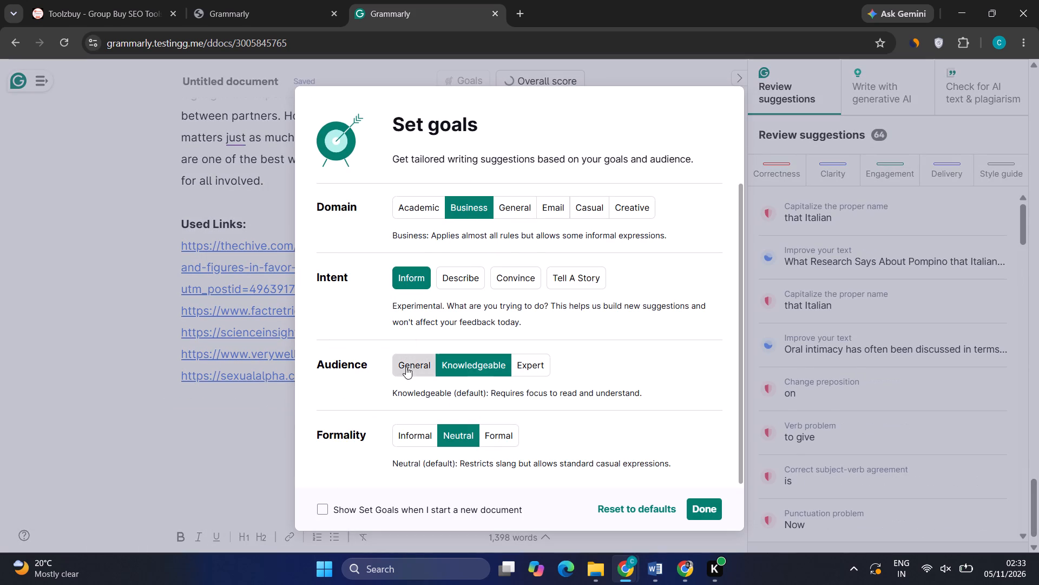
{"action": "left_click", "coordinate": [705, 512]}
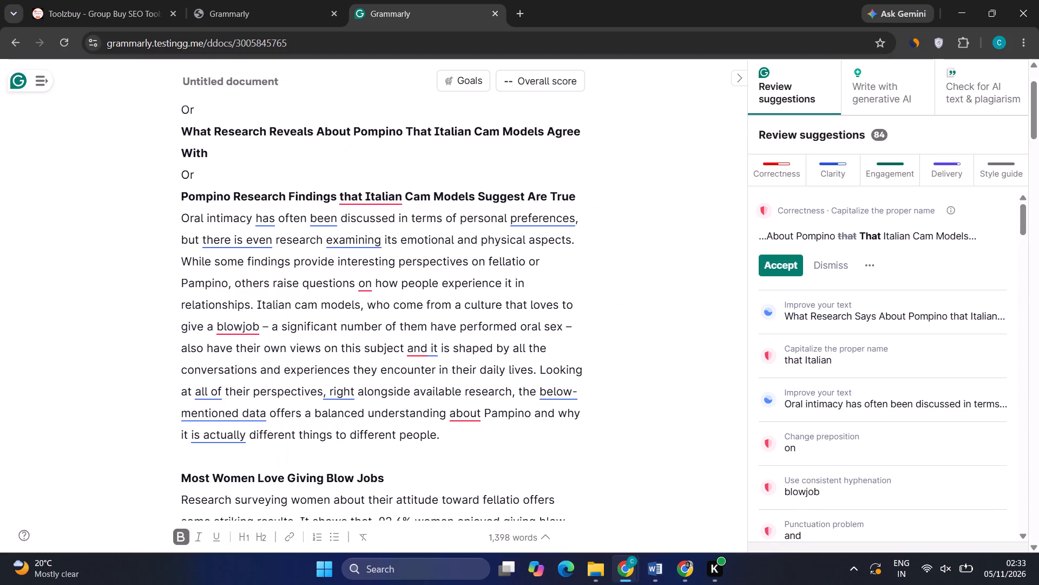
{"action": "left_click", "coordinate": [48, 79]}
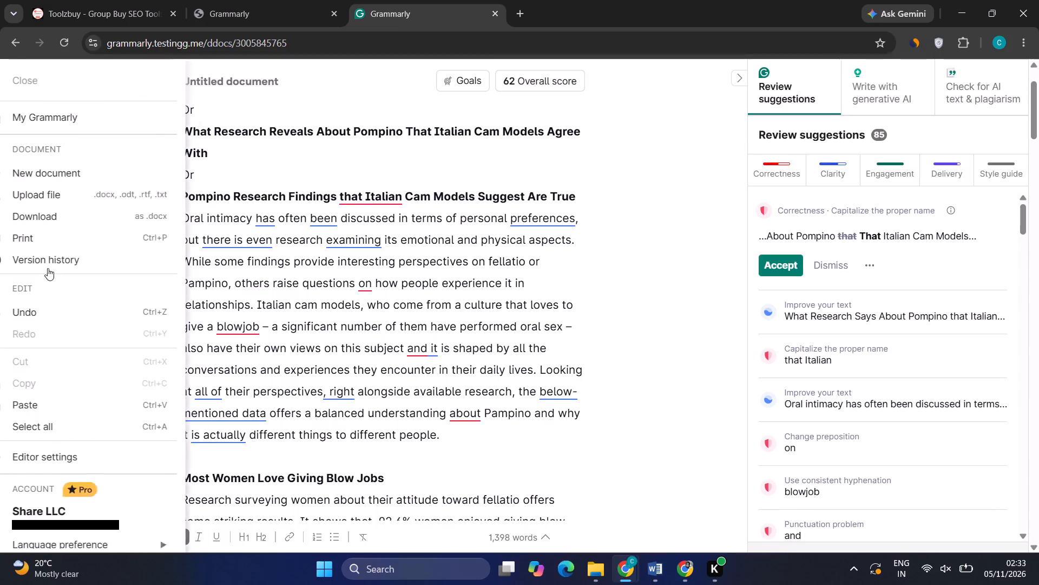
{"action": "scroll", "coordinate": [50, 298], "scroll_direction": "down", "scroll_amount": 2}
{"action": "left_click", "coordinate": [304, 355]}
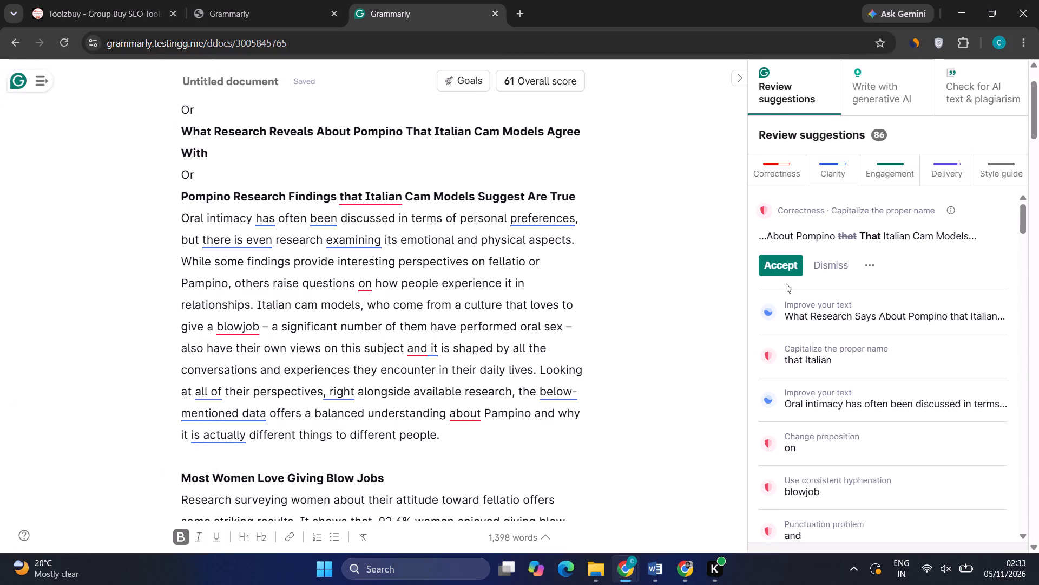
Show only Correctness suggestions and accept those in the titles and introduction, but dismiss the "blowjob" hyphenation suggestion.
{"action": "left_click", "coordinate": [765, 167]}
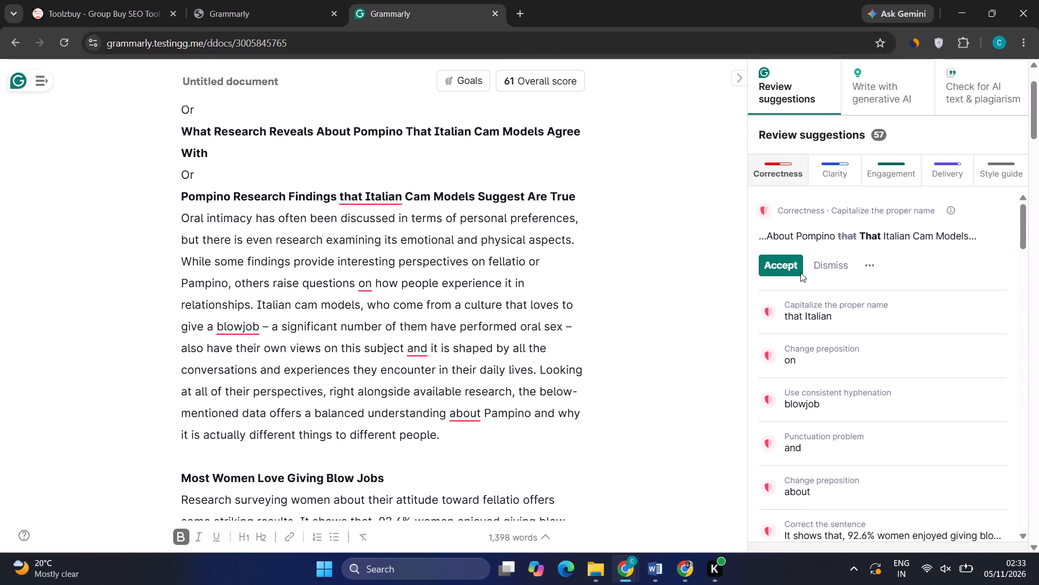
{"action": "left_click", "coordinate": [789, 268]}
{"action": "left_click", "coordinate": [789, 268]}
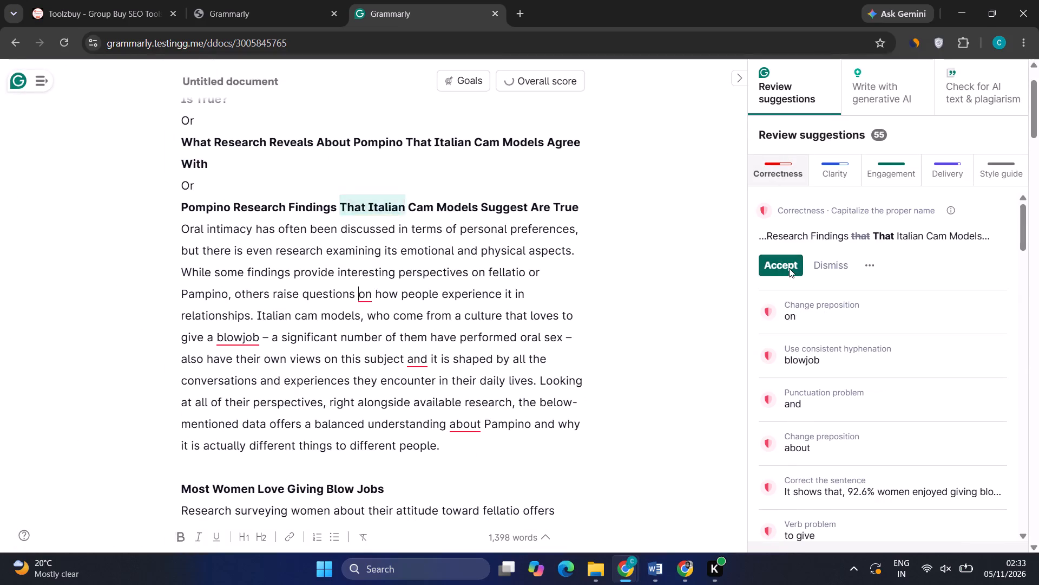
{"action": "left_click", "coordinate": [789, 268]}
{"action": "left_click", "coordinate": [789, 268]}
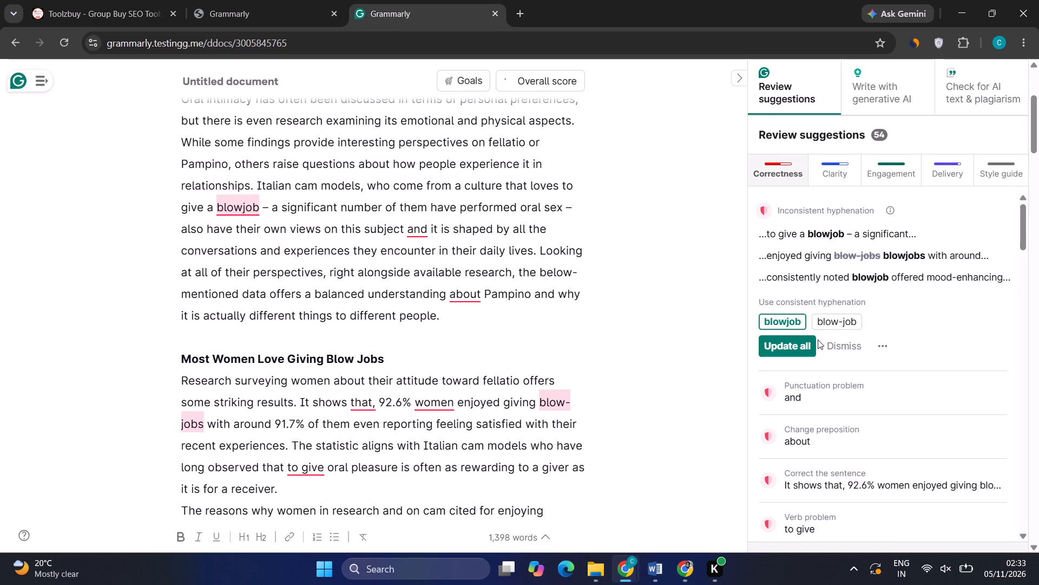
{"action": "left_click", "coordinate": [825, 342]}
{"action": "left_click", "coordinate": [790, 258]}
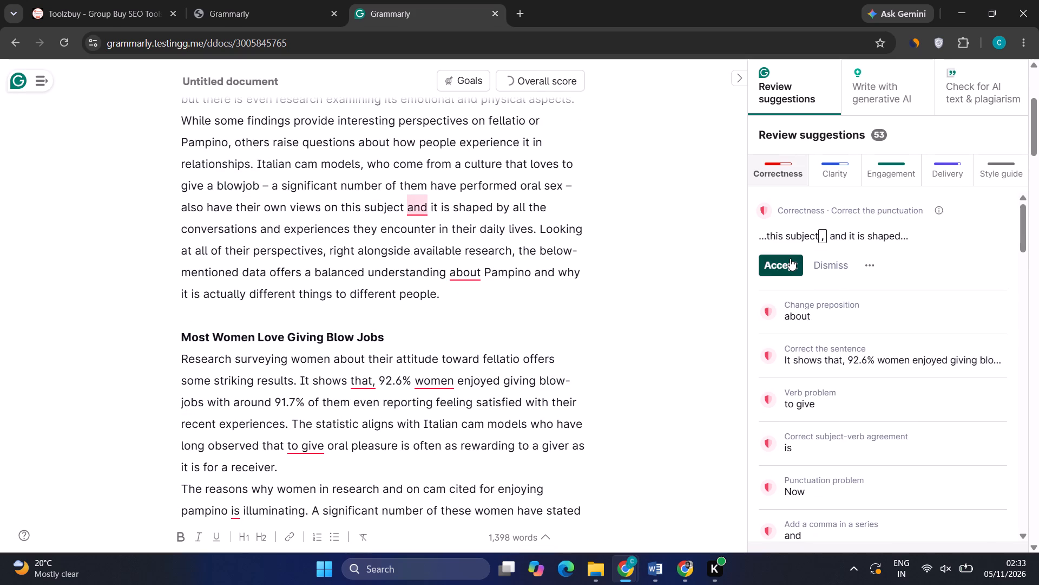
{"action": "left_click", "coordinate": [790, 258]}
{"action": "left_click", "coordinate": [787, 271]}
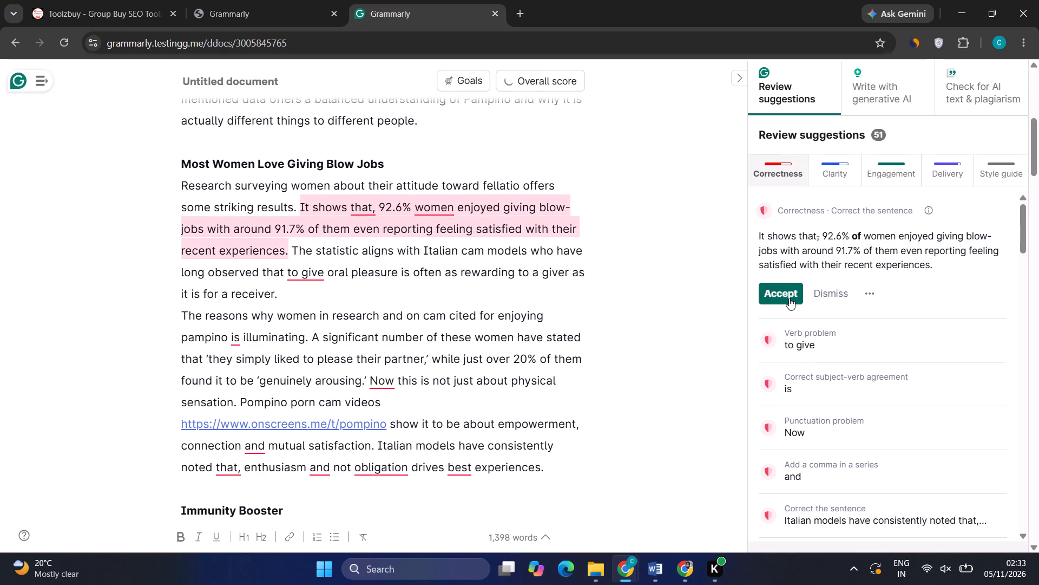
Accept the correctness suggestions in the "Most Women Love Giving Blow Jobs" section, including "giving", "are" and the missing commas.
{"action": "left_click", "coordinate": [789, 298]}
{"action": "left_click", "coordinate": [789, 240]}
{"action": "left_click", "coordinate": [792, 269]}
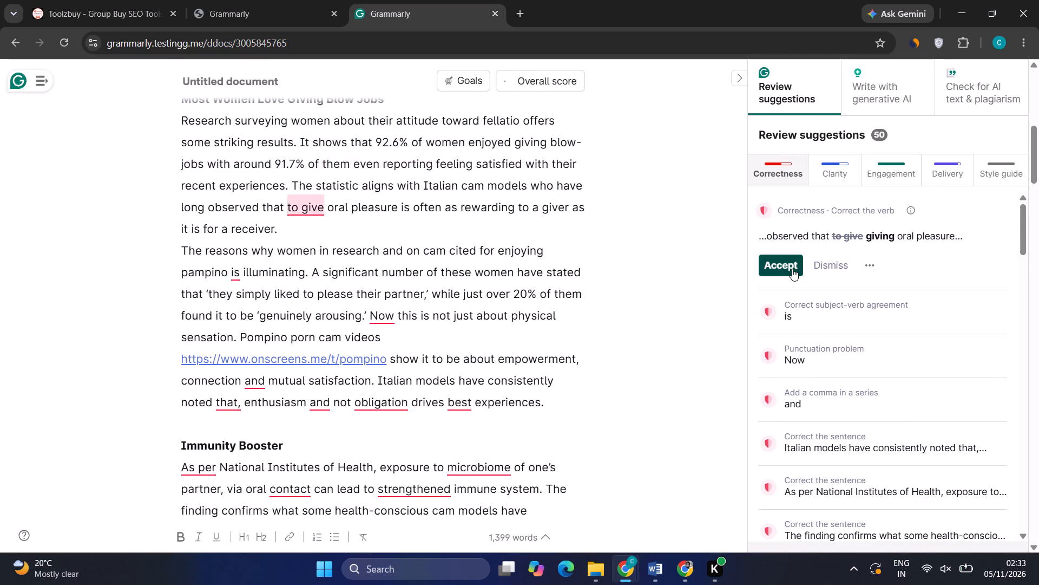
{"action": "left_click", "coordinate": [792, 269]}
{"action": "left_click", "coordinate": [792, 269]}
{"action": "left_click", "coordinate": [792, 269]}
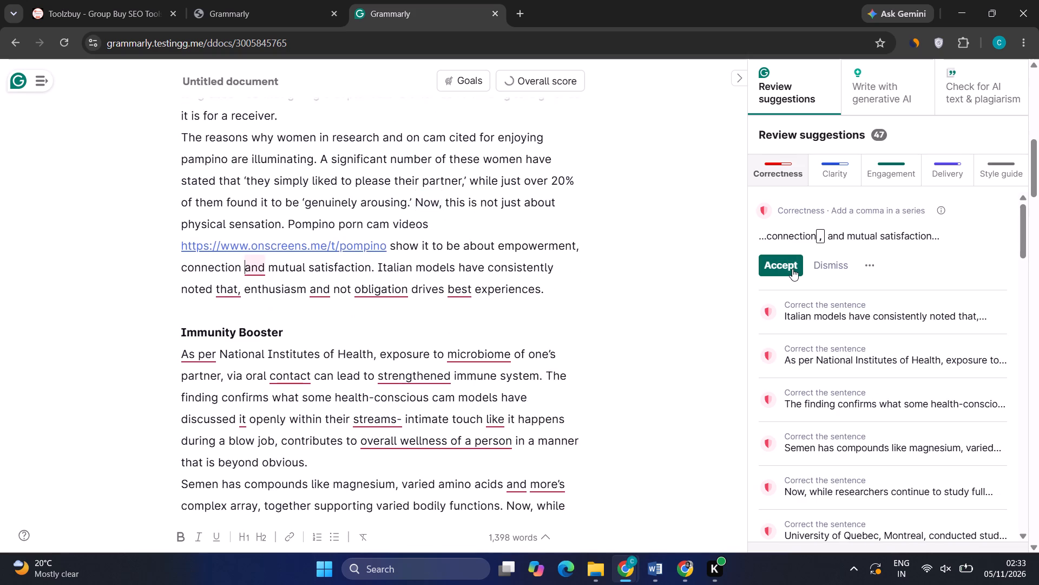
{"action": "left_click", "coordinate": [792, 269]}
{"action": "left_click", "coordinate": [786, 291]}
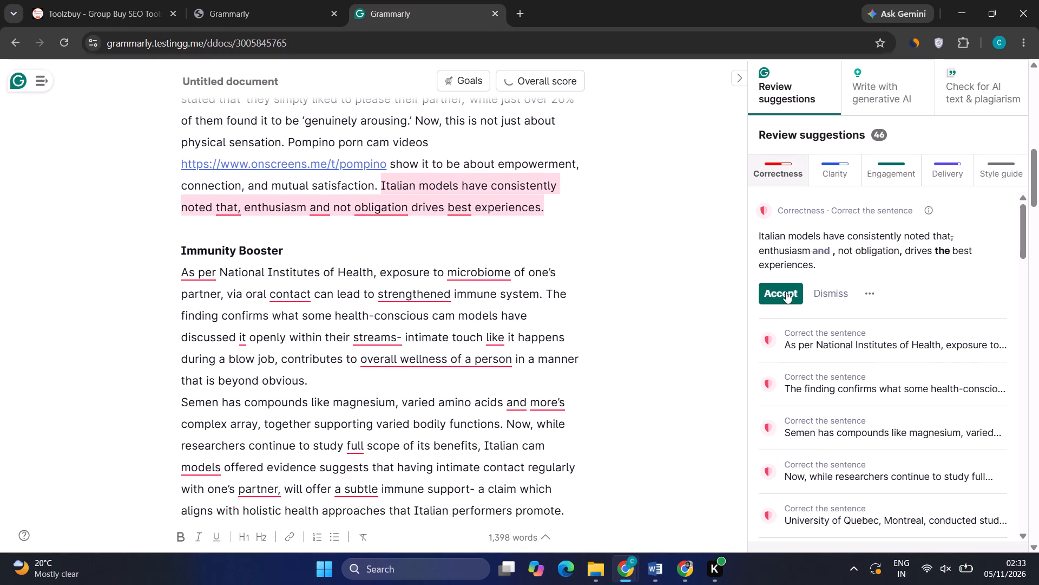
{"action": "left_click", "coordinate": [791, 278]}
Accept the sentence corrections in the "Immunity Booster" section, including "According to the" and "more of a complex array".
{"action": "left_click", "coordinate": [786, 287]}
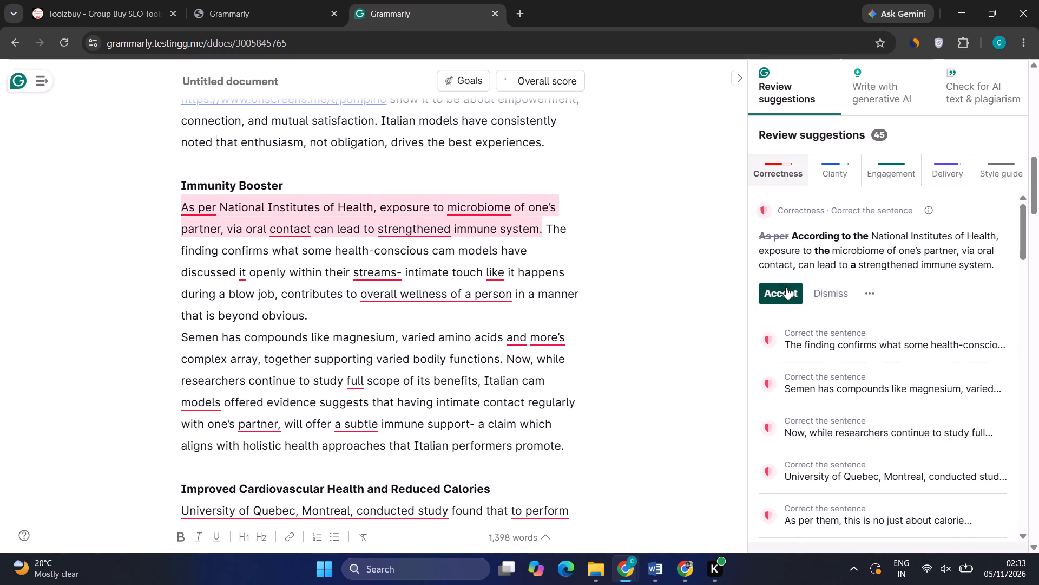
{"action": "left_click", "coordinate": [790, 319]}
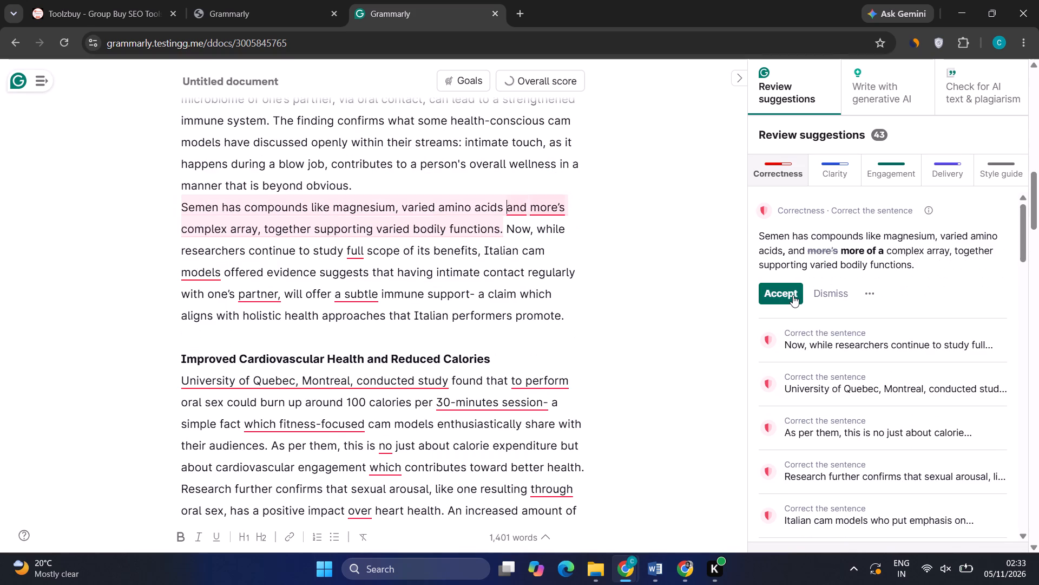
{"action": "left_click", "coordinate": [793, 295]}
{"action": "left_click", "coordinate": [793, 295]}
{"action": "left_click", "coordinate": [788, 330]}
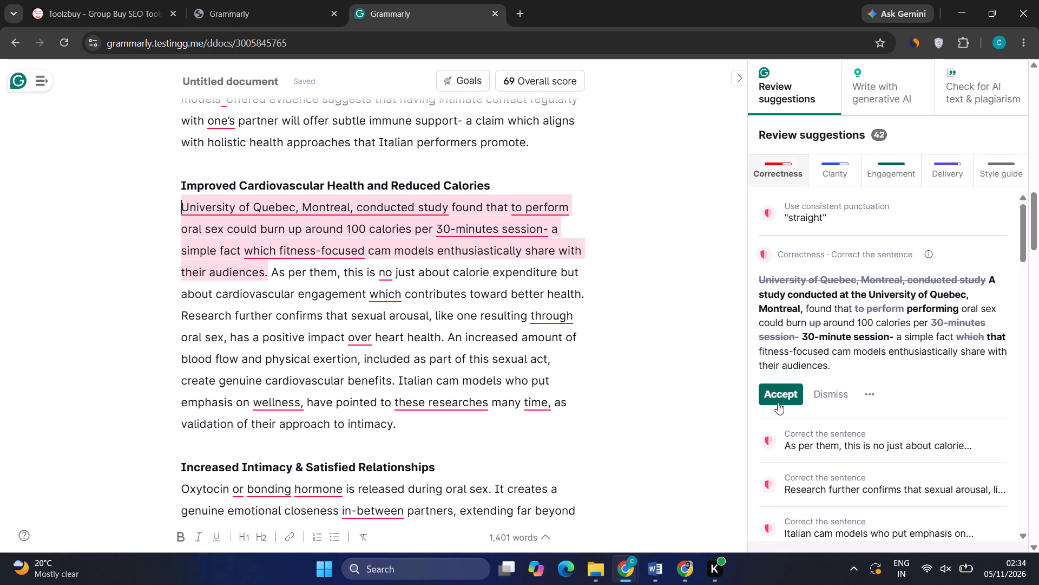
Accept the corrections in the "Improved Cardiovascular Health and Reduced Calories" section, including the rephrasings "According to" and "such as that".
{"action": "left_click", "coordinate": [778, 402]}
{"action": "left_click", "coordinate": [788, 350]}
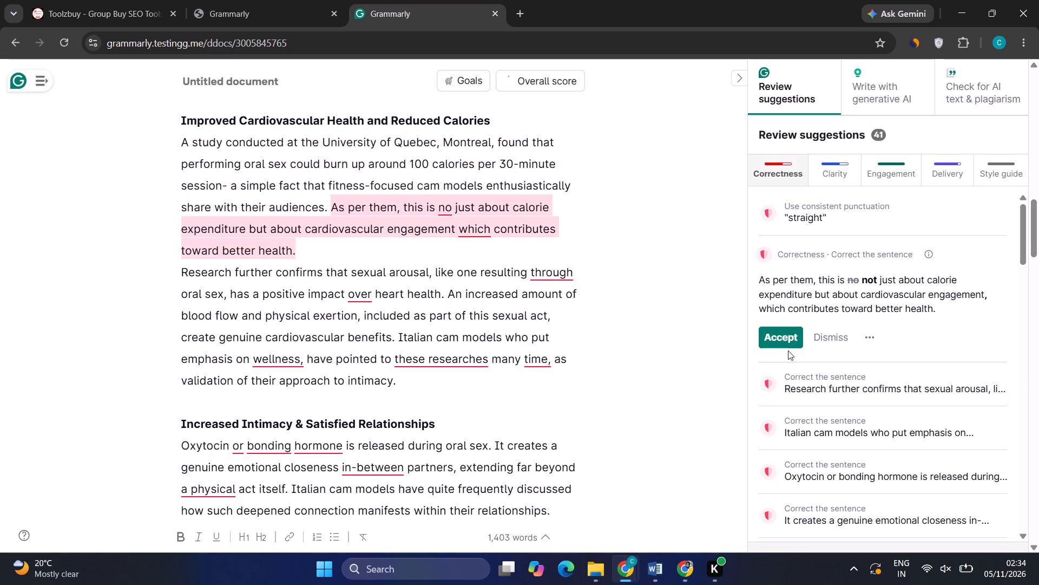
{"action": "left_click", "coordinate": [791, 336]}
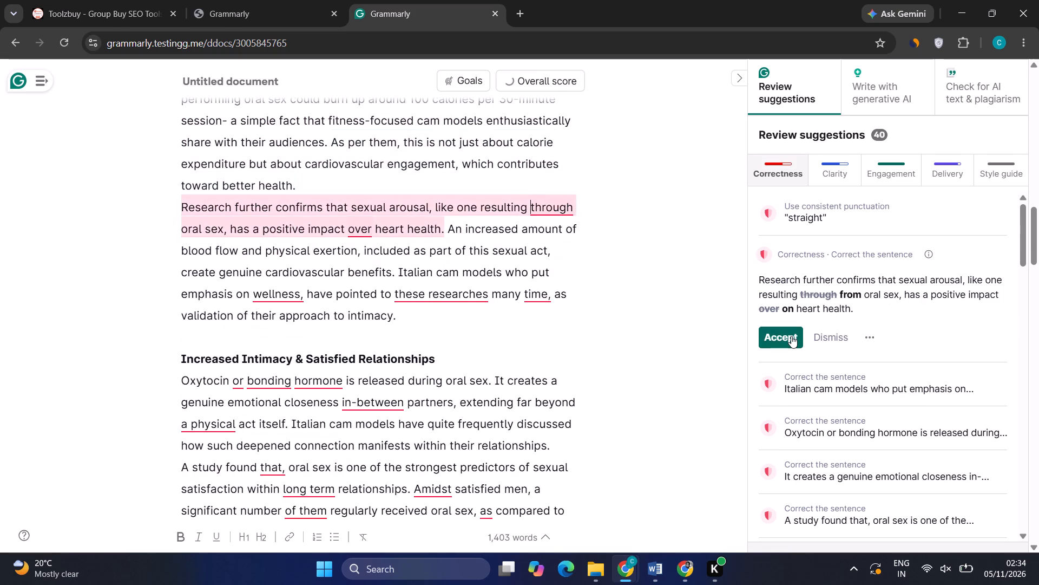
{"action": "left_click", "coordinate": [791, 336]}
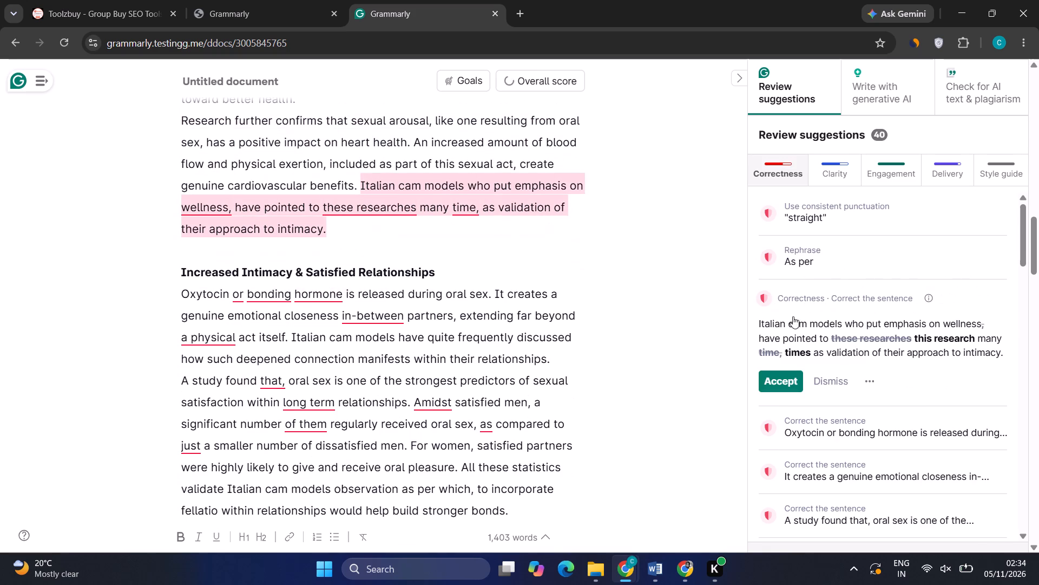
{"action": "left_click", "coordinate": [822, 260]}
{"action": "left_click", "coordinate": [782, 324]}
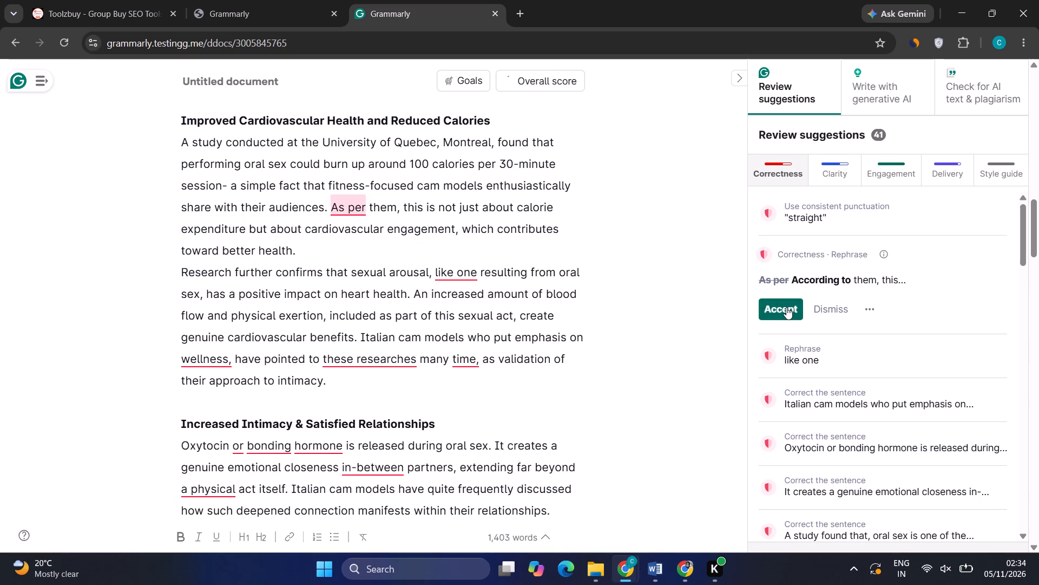
{"action": "left_click", "coordinate": [786, 307]}
{"action": "left_click", "coordinate": [784, 313]}
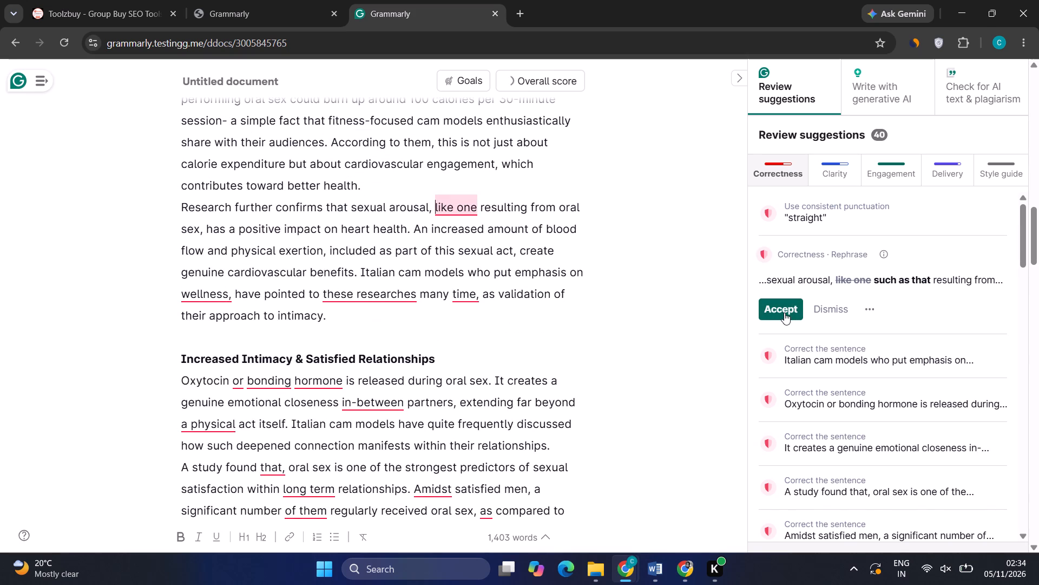
{"action": "left_click", "coordinate": [783, 341]}
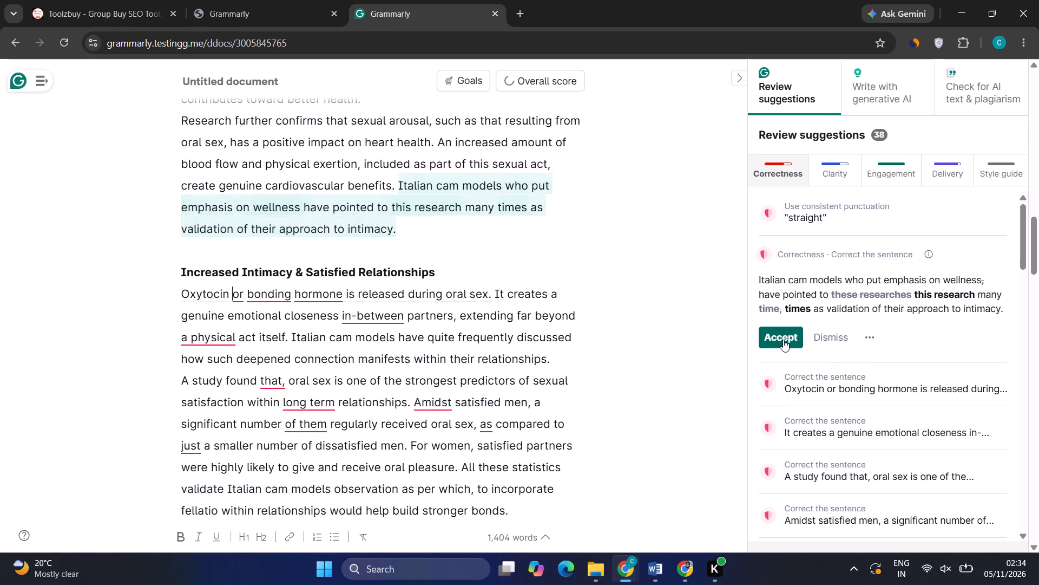
Accept the sentence corrections in the "Increased Intimacy & Satisfied Relationships" section, including "between" and "long-term".
{"action": "left_click", "coordinate": [785, 333]}
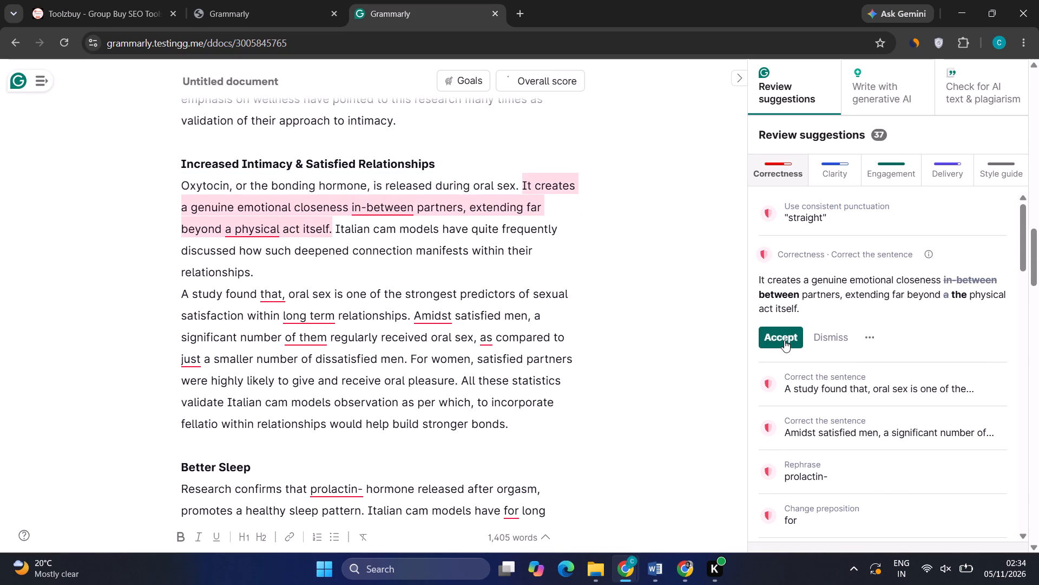
{"action": "left_click", "coordinate": [784, 340]}
{"action": "left_click", "coordinate": [784, 340]}
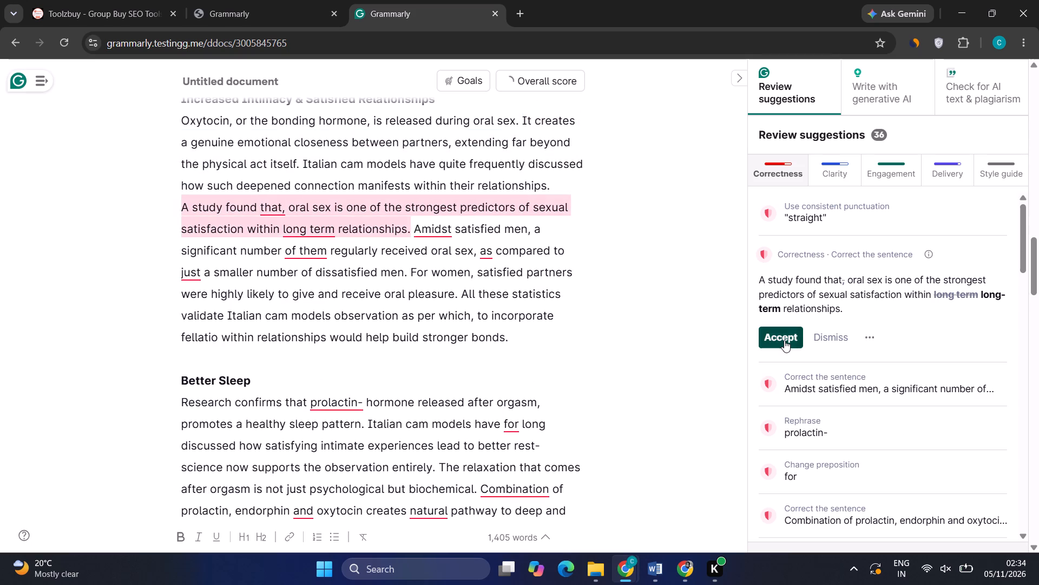
{"action": "left_click", "coordinate": [784, 340]}
{"action": "left_click", "coordinate": [784, 340]}
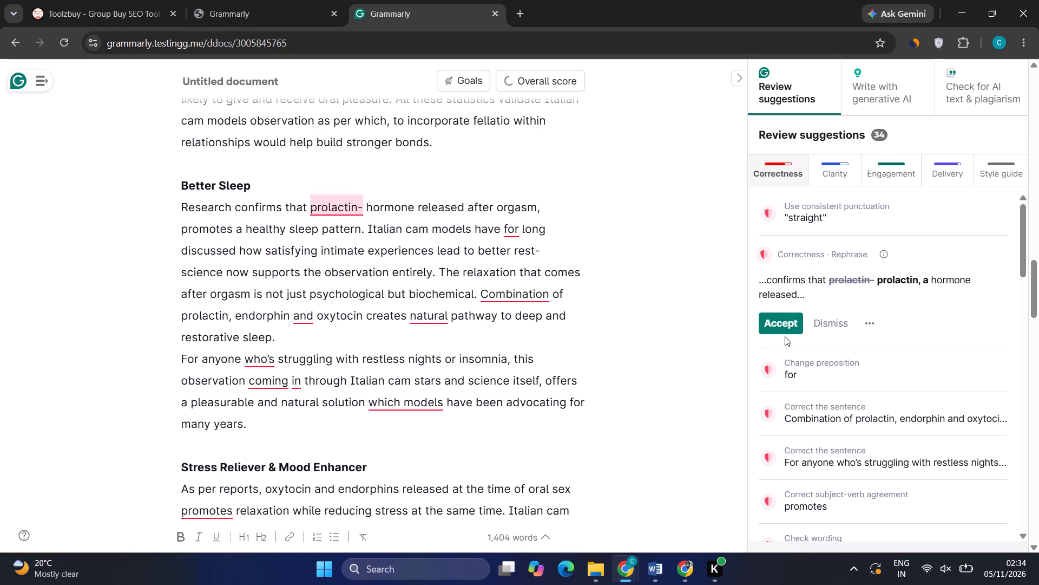
Accept the corrections in the "Better Sleep" section, including "prolactin, a", removing "for", and "The combination".
{"action": "left_click", "coordinate": [785, 336]}
{"action": "left_click", "coordinate": [787, 325]}
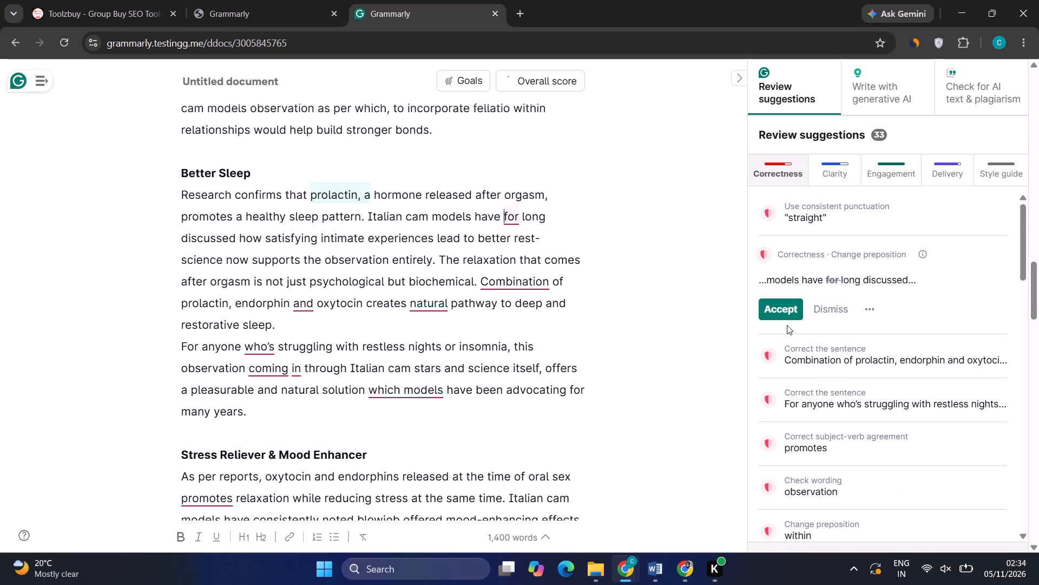
{"action": "left_click", "coordinate": [787, 325]}
{"action": "left_click", "coordinate": [790, 310]}
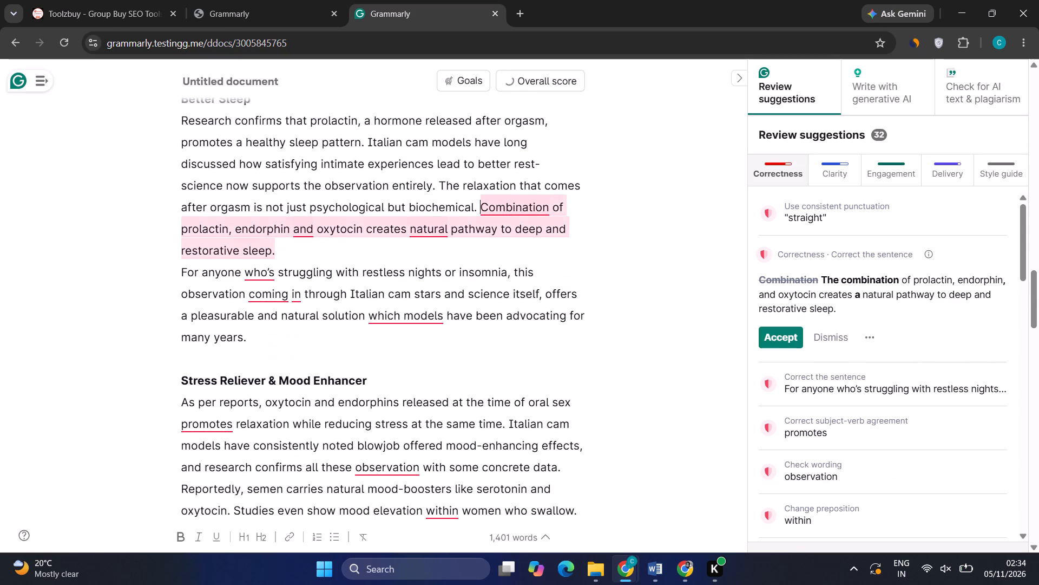
{"action": "left_click", "coordinate": [788, 340]}
{"action": "left_click", "coordinate": [785, 375]}
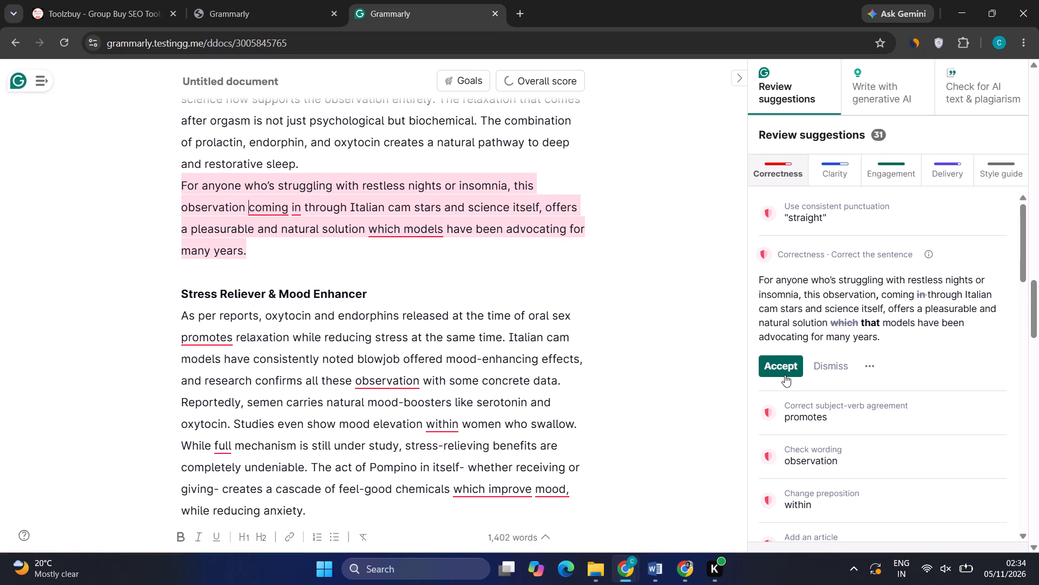
{"action": "double_click", "coordinate": [785, 375]}
Accept the corrections in the "Stress Reliever & Mood Enhancer" section: "promote", "observations", "in", "the full" and "that improve mood".
{"action": "left_click", "coordinate": [786, 327]}
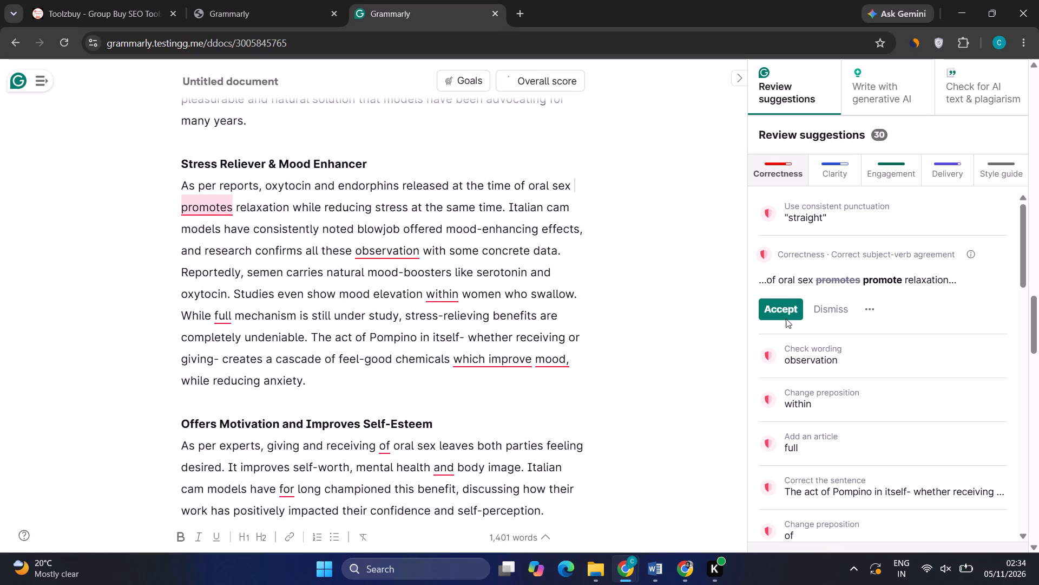
{"action": "left_click", "coordinate": [786, 315]}
{"action": "left_click", "coordinate": [786, 315]}
{"action": "left_click", "coordinate": [786, 315]}
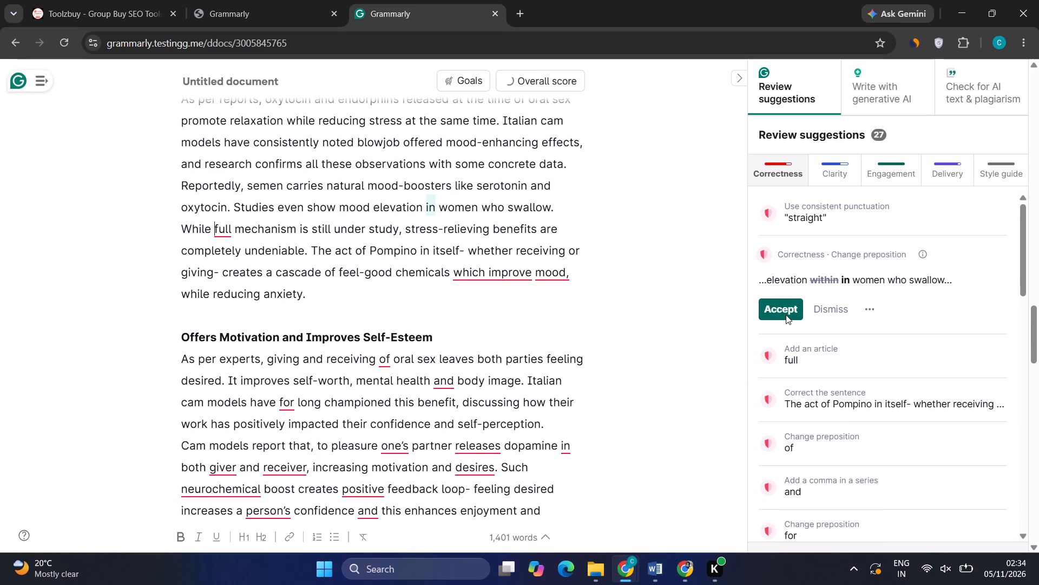
{"action": "left_click", "coordinate": [786, 315]}
{"action": "left_click", "coordinate": [793, 335]}
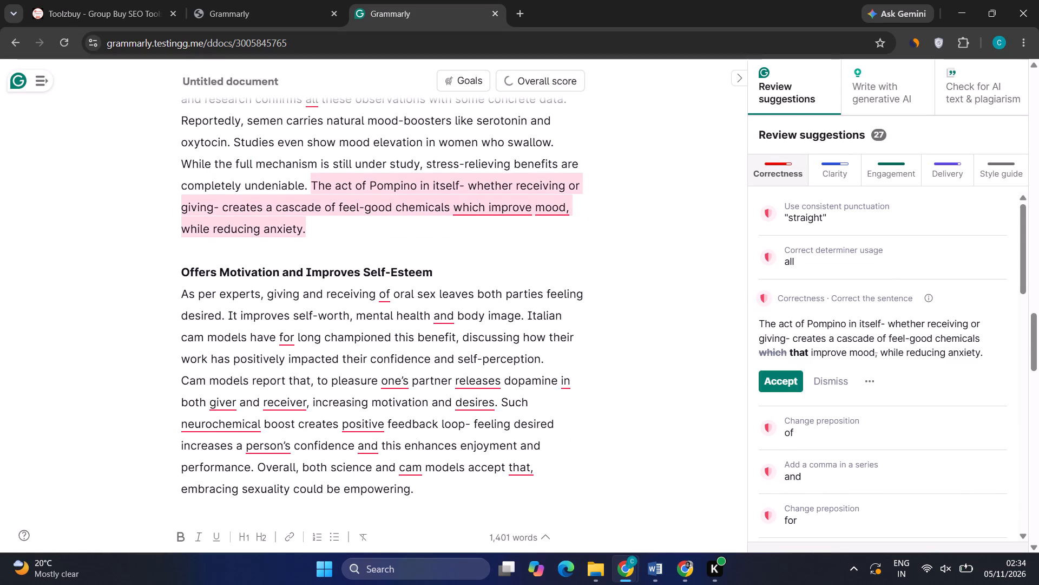
{"action": "left_click", "coordinate": [783, 373]}
Accept the "that improve mood" correction and those in the "Offers Motivation and Improves Self-Esteem" section, including "dopamine is released" and "CAM".
{"action": "left_click", "coordinate": [783, 359]}
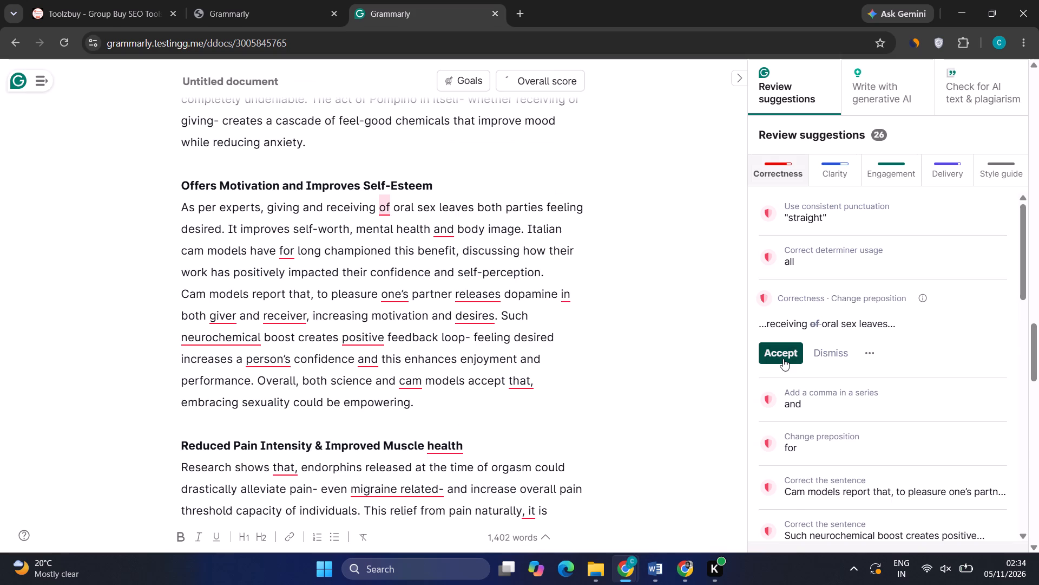
{"action": "left_click", "coordinate": [783, 359]}
{"action": "left_click", "coordinate": [783, 359]}
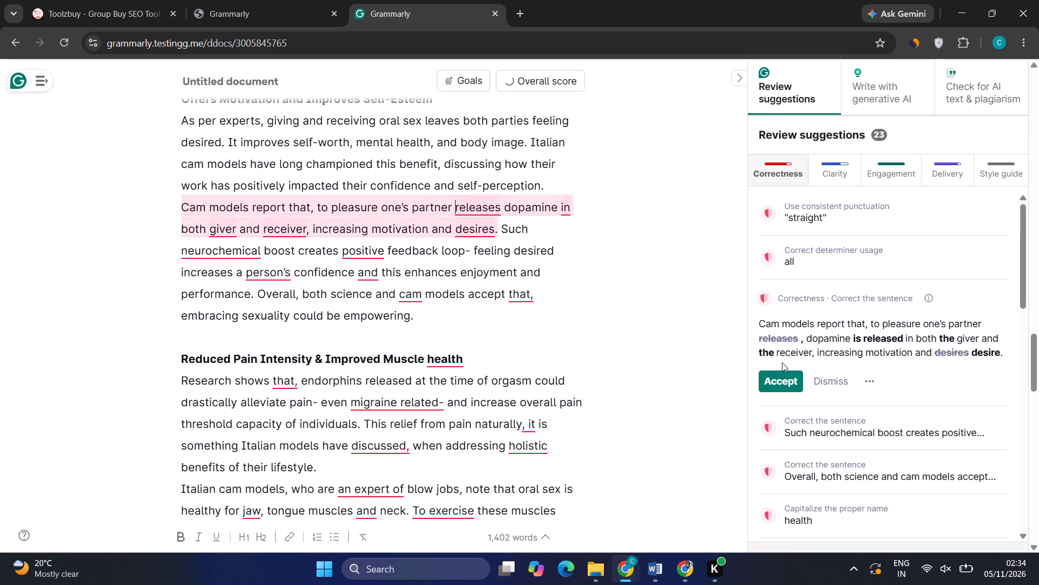
{"action": "left_click", "coordinate": [782, 386]}
{"action": "left_click", "coordinate": [786, 392]}
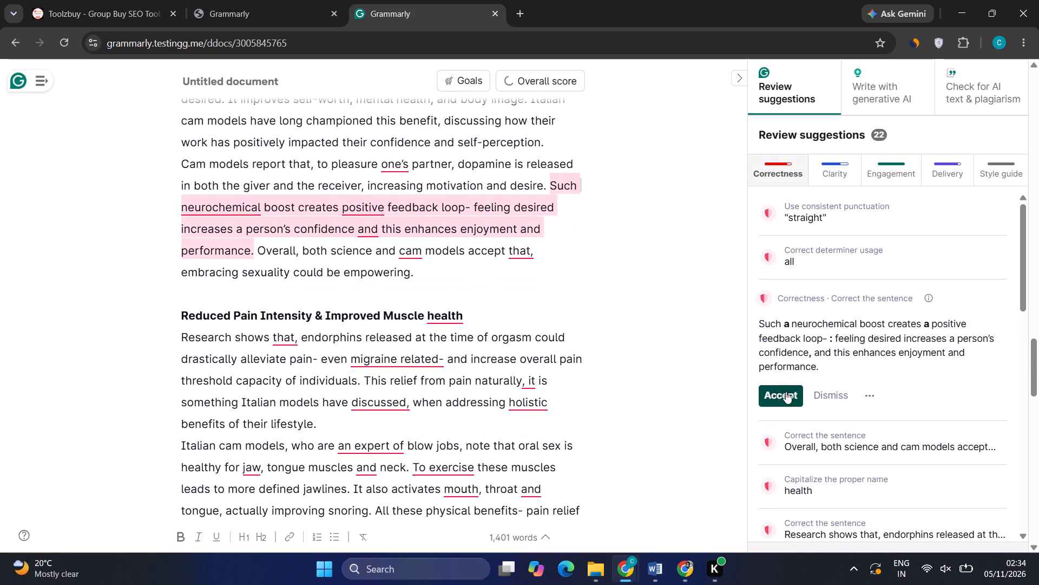
{"action": "left_click", "coordinate": [787, 365]}
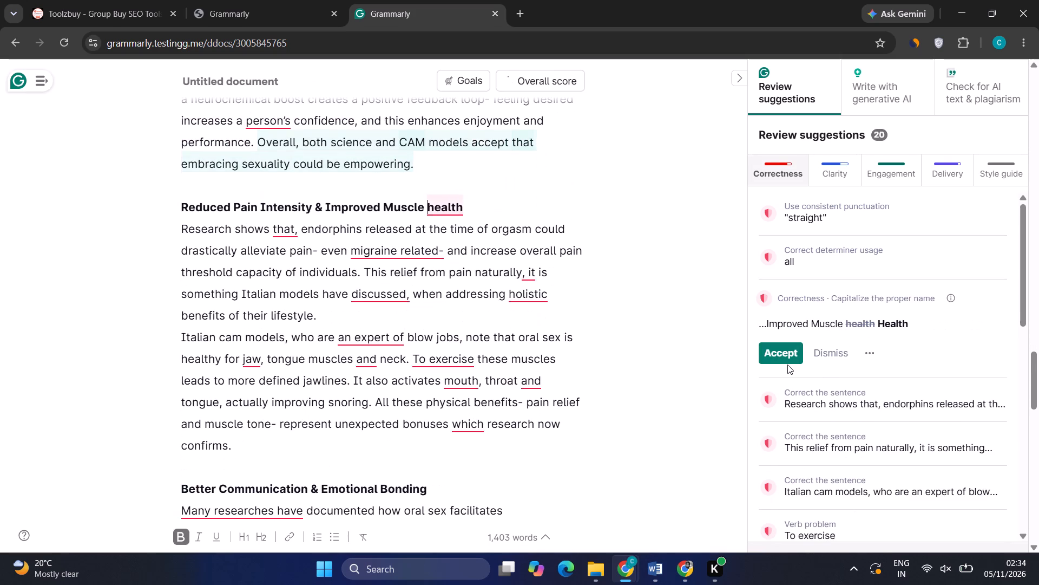
Accept the corrections in the "Reduced Pain Intensity & Improved Muscle Health" section, including "Health", "migraine-related", "experts", "Exercising" and the comma after "bonuses".
{"action": "left_click", "coordinate": [787, 365]}
{"action": "triple_click", "coordinate": [787, 357]}
{"action": "double_click", "coordinate": [787, 357]}
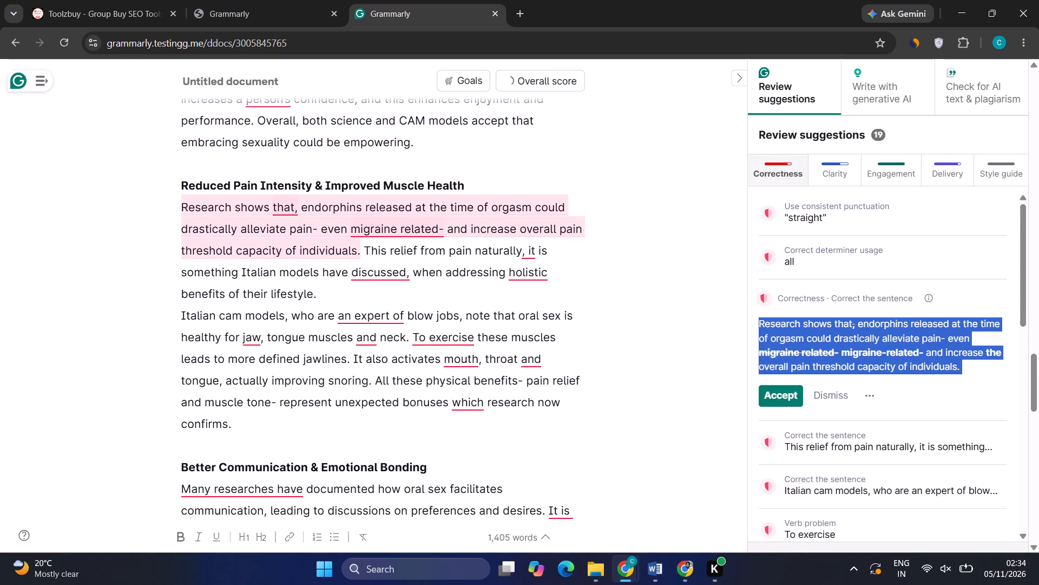
{"action": "left_click", "coordinate": [788, 391]}
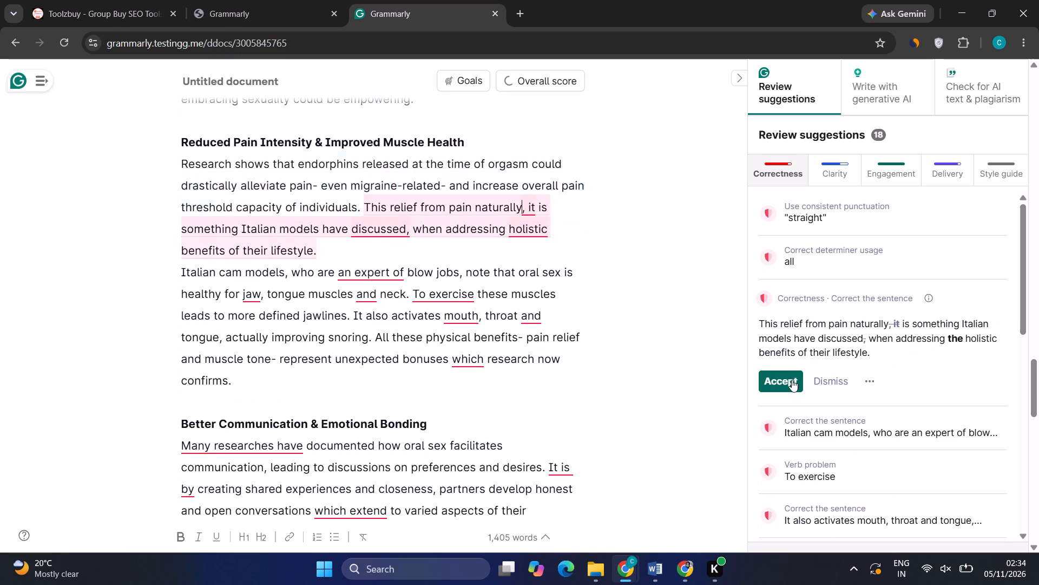
{"action": "left_click", "coordinate": [780, 378]}
{"action": "left_click", "coordinate": [784, 383]}
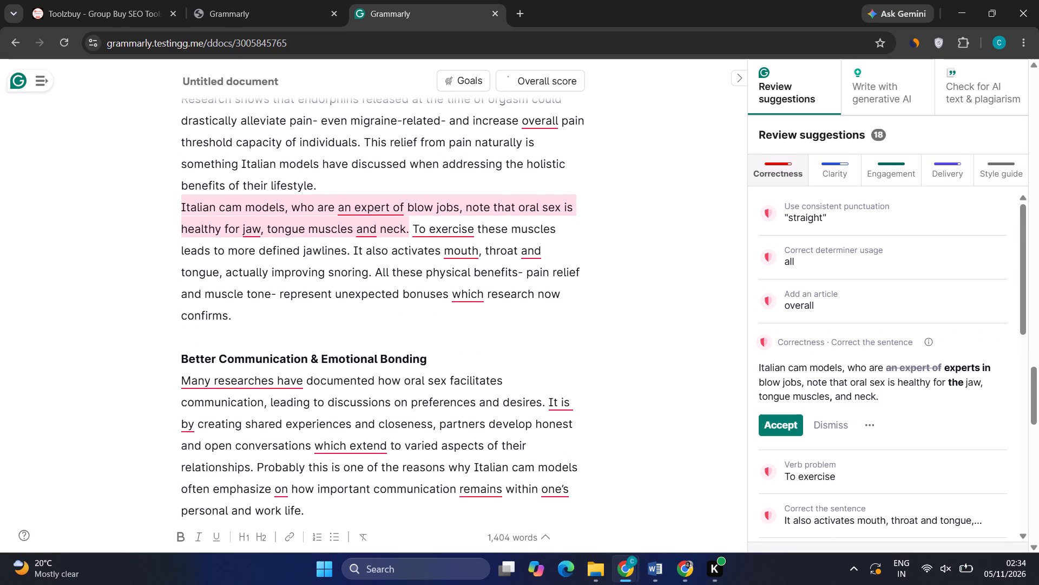
{"action": "left_click", "coordinate": [788, 418]}
{"action": "left_click", "coordinate": [788, 387]}
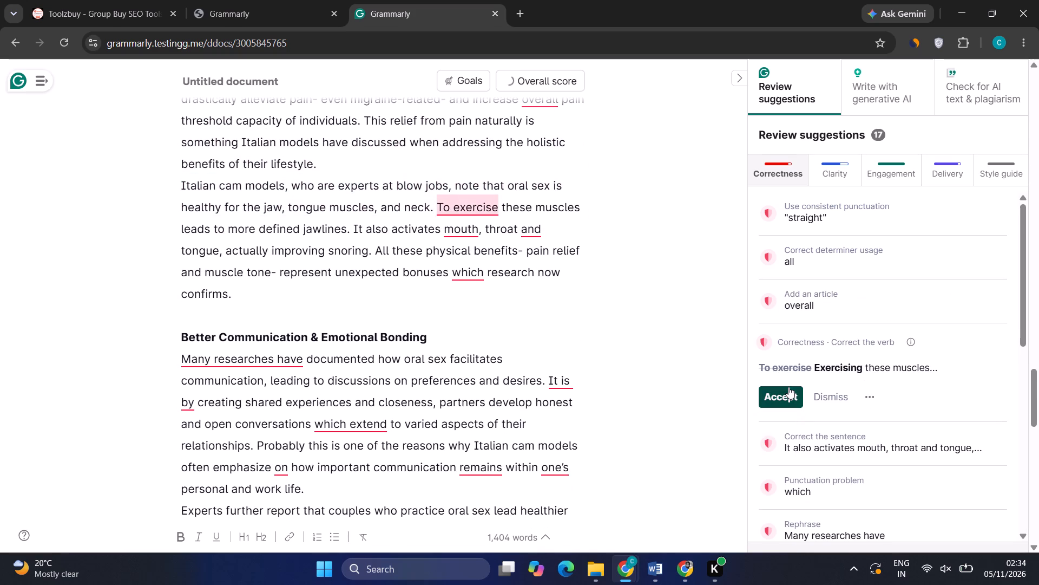
{"action": "left_click", "coordinate": [788, 393]}
{"action": "left_click", "coordinate": [788, 408]}
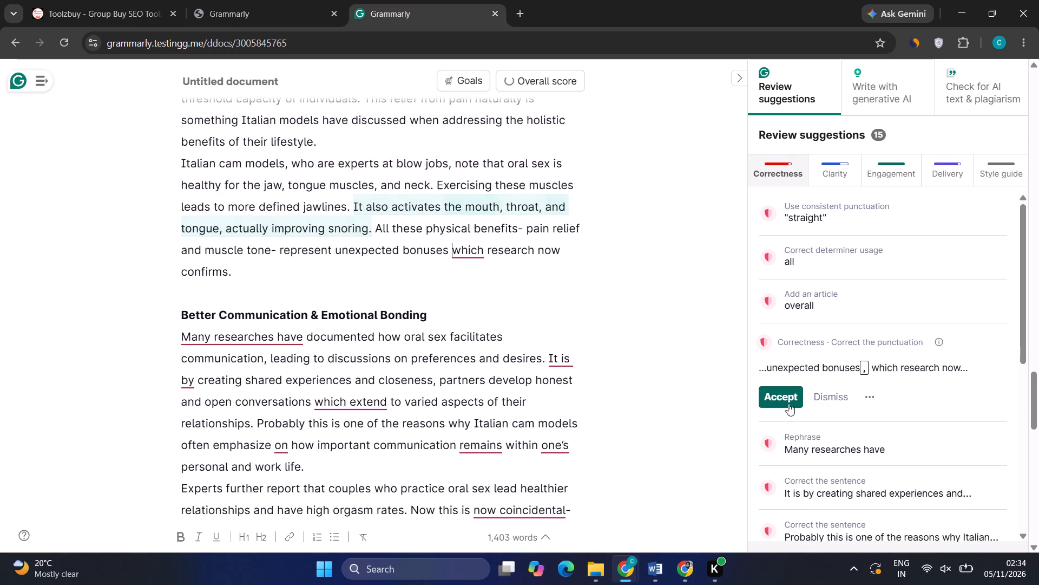
{"action": "left_click", "coordinate": [788, 404]}
Accept the corrections in the "Better Communication & Emotional Bonding" section, including "Much research has", "By creating", "communication is" and "not coincidental".
{"action": "left_click", "coordinate": [788, 404]}
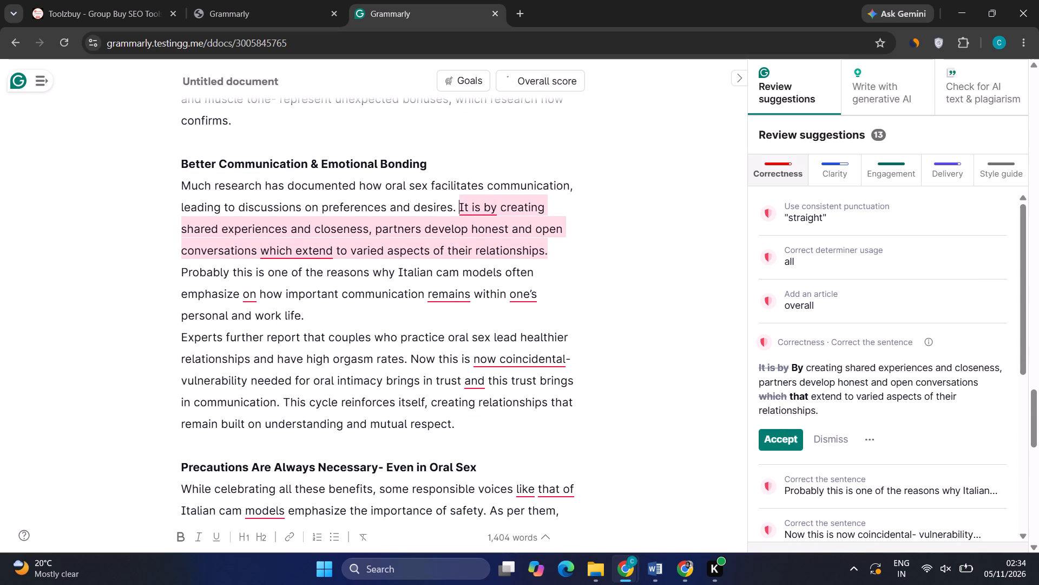
{"action": "left_click", "coordinate": [775, 431]}
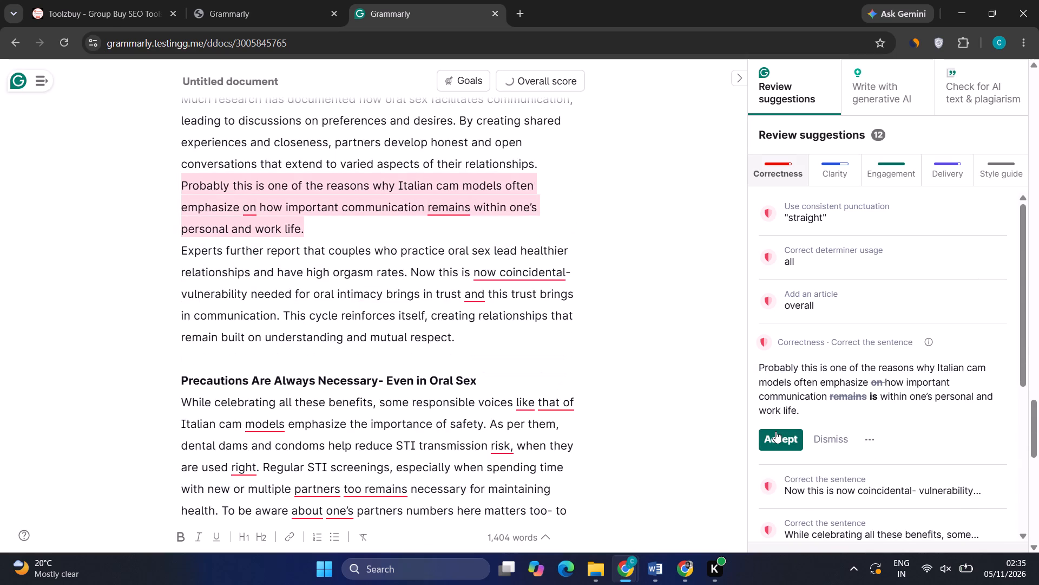
{"action": "left_click", "coordinate": [775, 431]}
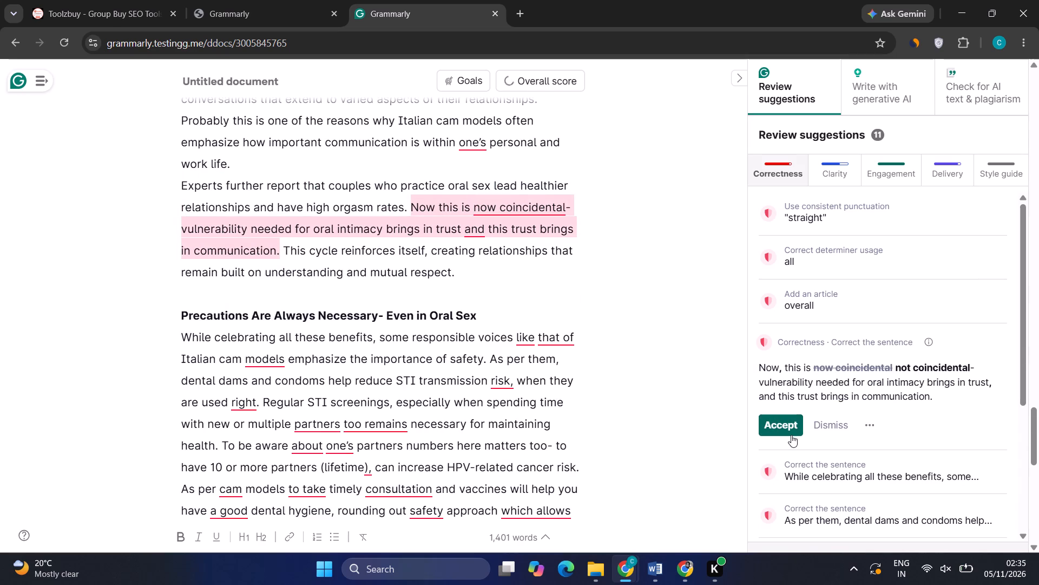
{"action": "left_click", "coordinate": [787, 429]}
{"action": "left_click", "coordinate": [788, 431]}
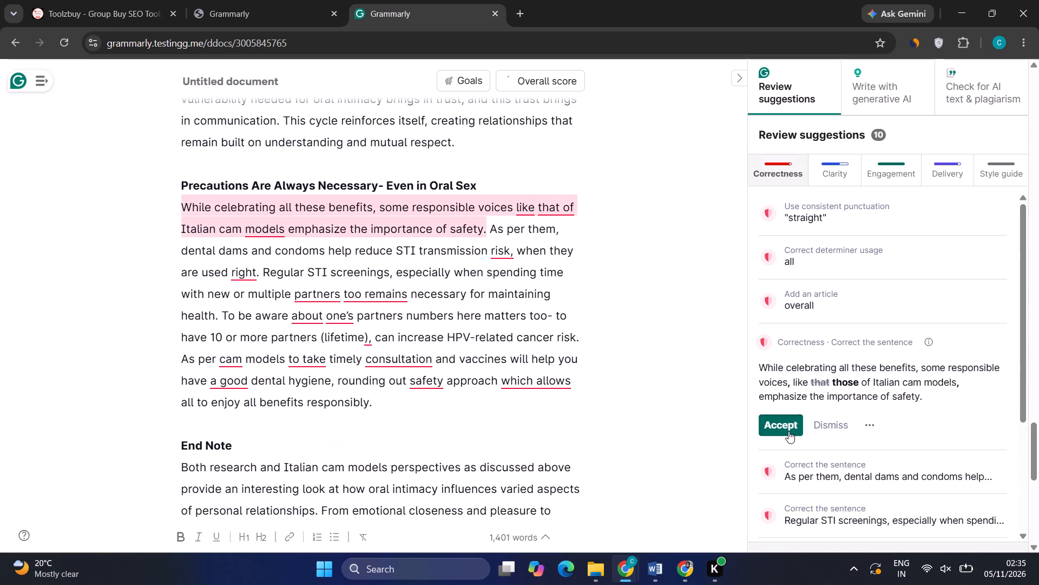
Accept the corrections in the "Precautions Are Always Necessary" section, including "like those", "correctly", "remain", "aware of" and "CAM models, timely".
{"action": "left_click", "coordinate": [785, 438]}
{"action": "left_click", "coordinate": [788, 463]}
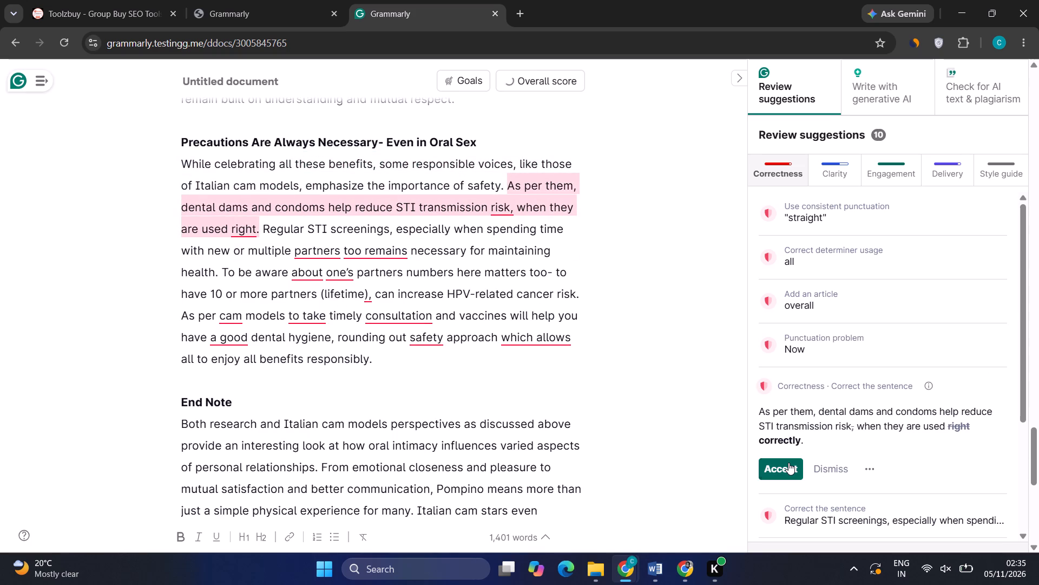
{"action": "left_click", "coordinate": [787, 446]}
{"action": "left_click", "coordinate": [788, 462]}
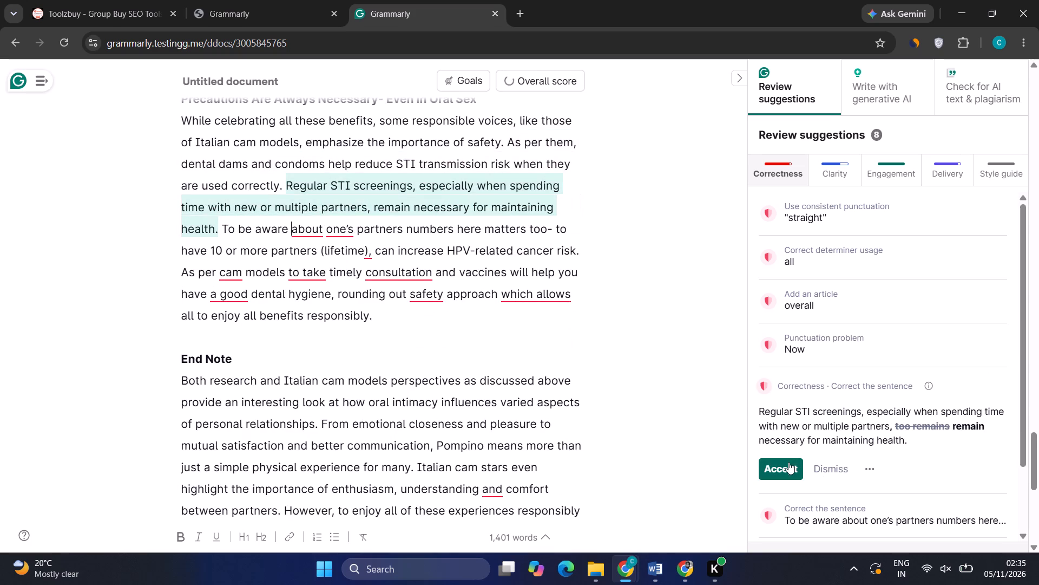
{"action": "left_click", "coordinate": [793, 468]}
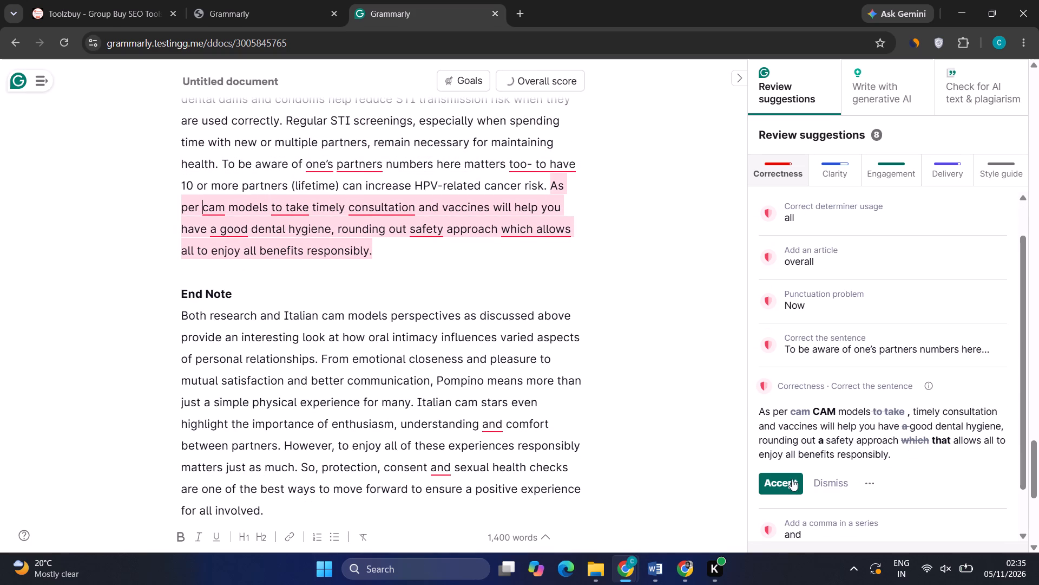
{"action": "left_click", "coordinate": [792, 483]}
Accept the series commas before "and" in the "End Note" section, after "understanding" and "consent".
{"action": "left_click", "coordinate": [780, 463]}
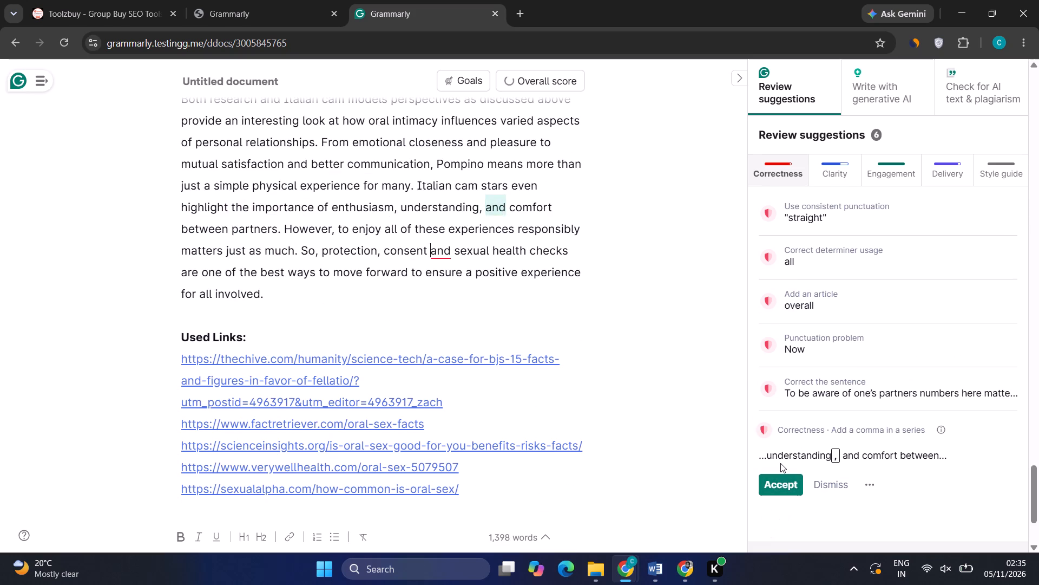
{"action": "left_click", "coordinate": [780, 463]}
{"action": "left_click", "coordinate": [780, 480]}
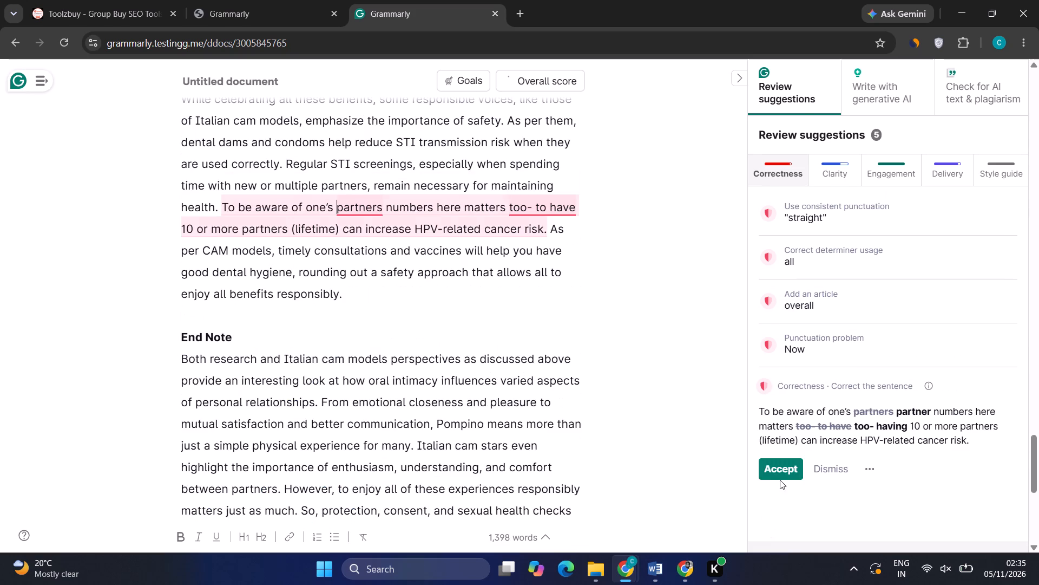
Accept the leftover corrections in earlier sections: "partner", "having", the comma after "Now", "the overall", and removing "all" before "these observations".
{"action": "left_click", "coordinate": [785, 477]}
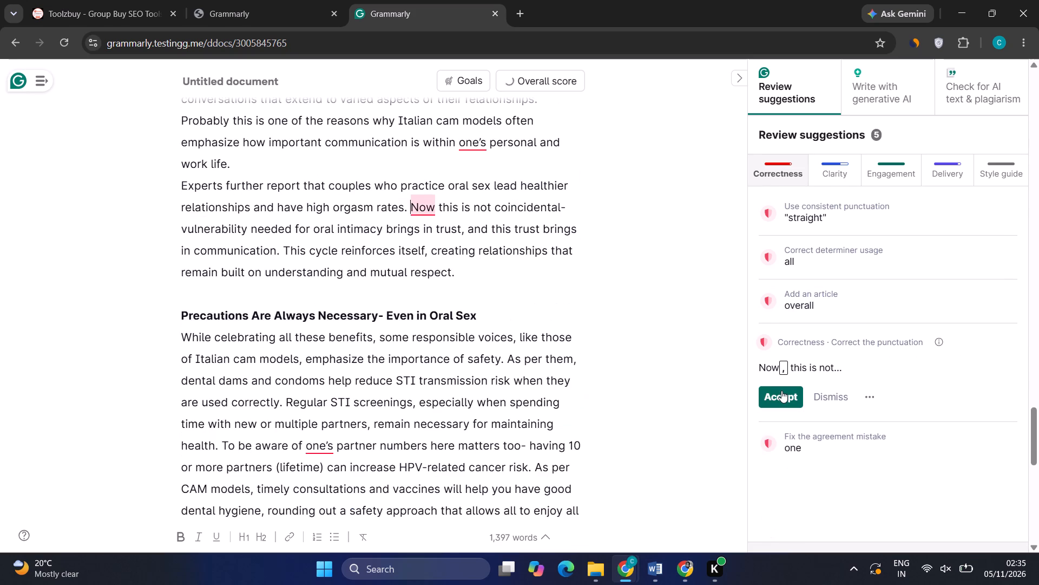
{"action": "left_click", "coordinate": [782, 392]}
{"action": "left_click", "coordinate": [782, 392]}
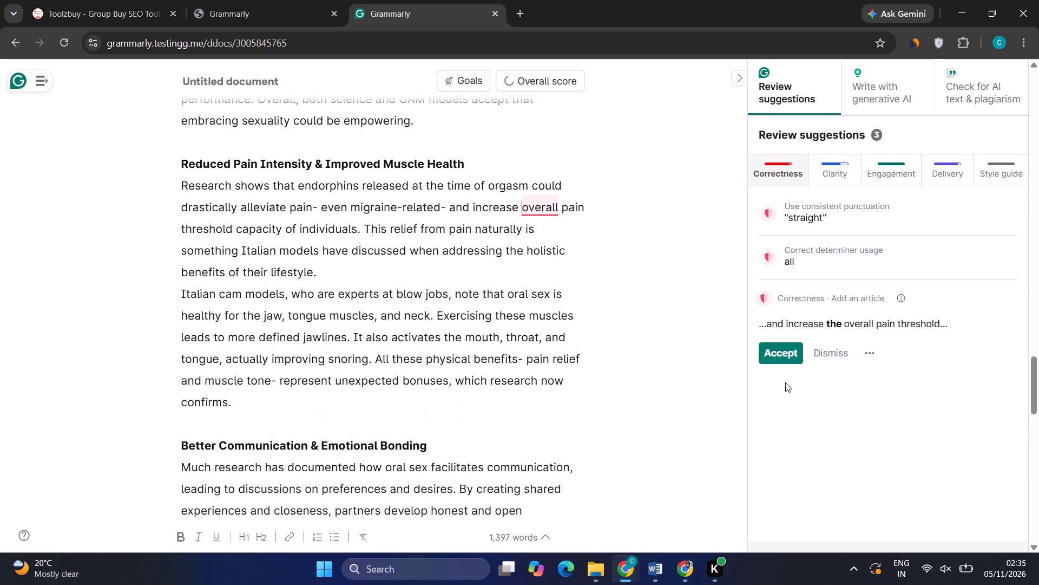
{"action": "left_click", "coordinate": [786, 370]}
{"action": "left_click", "coordinate": [786, 355]}
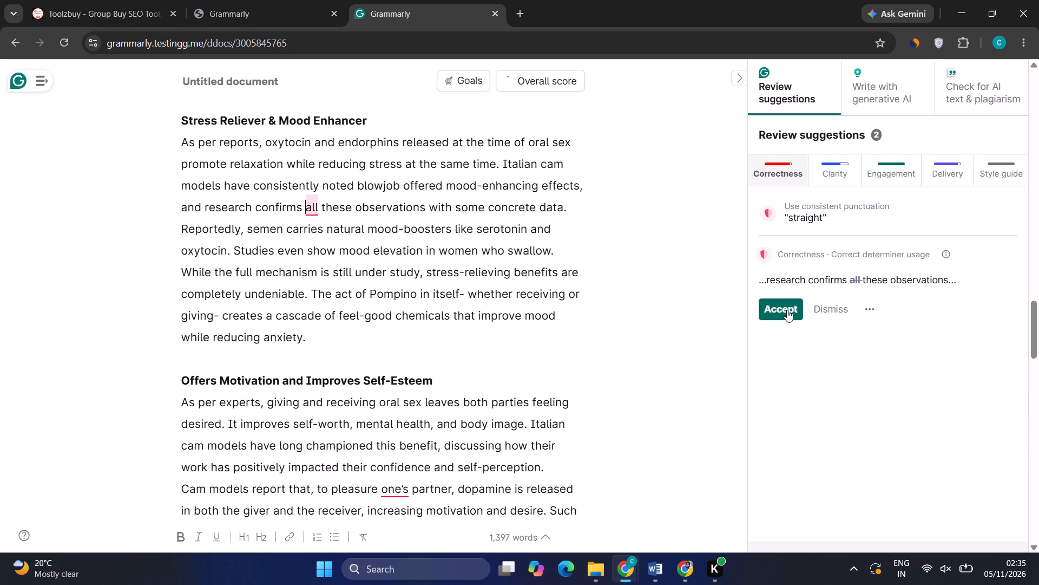
{"action": "left_click", "coordinate": [787, 310]}
Cut the entire corrected article out of Grammarly and switch to the untitled Google Docs document.
{"action": "left_click", "coordinate": [489, 321]}
{"action": "key", "text": "ctrl+a"}
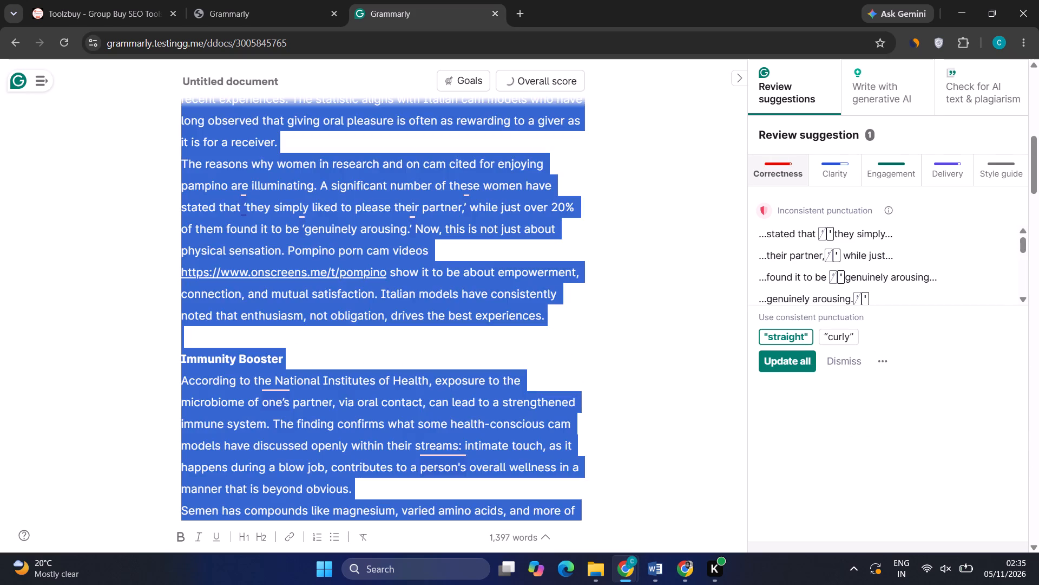
{"action": "key", "text": "ctrl+x"}
{"action": "key", "text": "alt+Tab"}
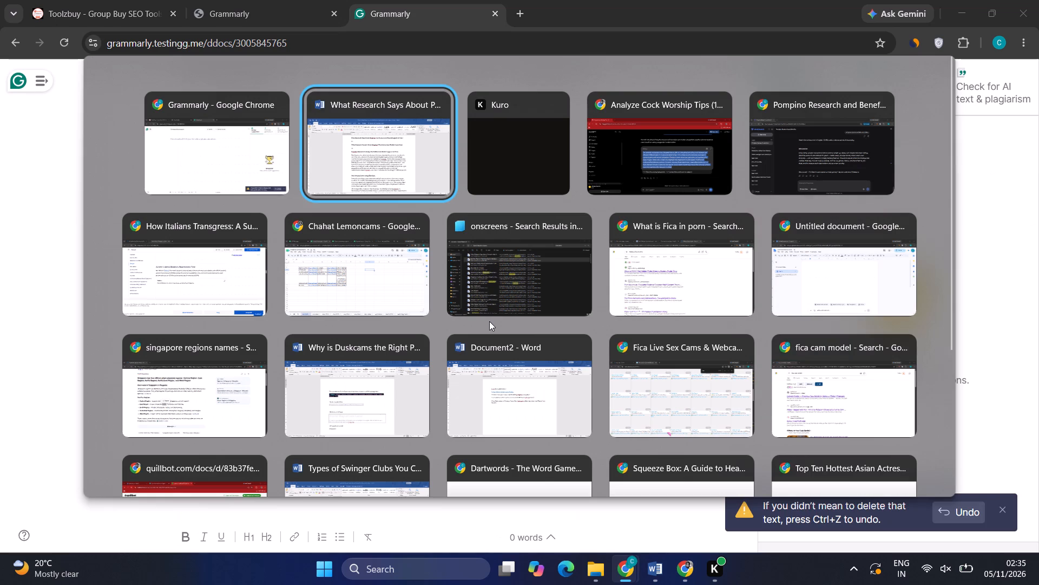
{"action": "key", "text": "alt+Down"}
{"action": "key", "text": "alt+Right"}
{"action": "key", "text": "alt+Right"}
{"action": "key", "text": "alt+Right"}
{"action": "key", "text": "alt+Right"}
{"action": "key", "text": "alt+Left"}
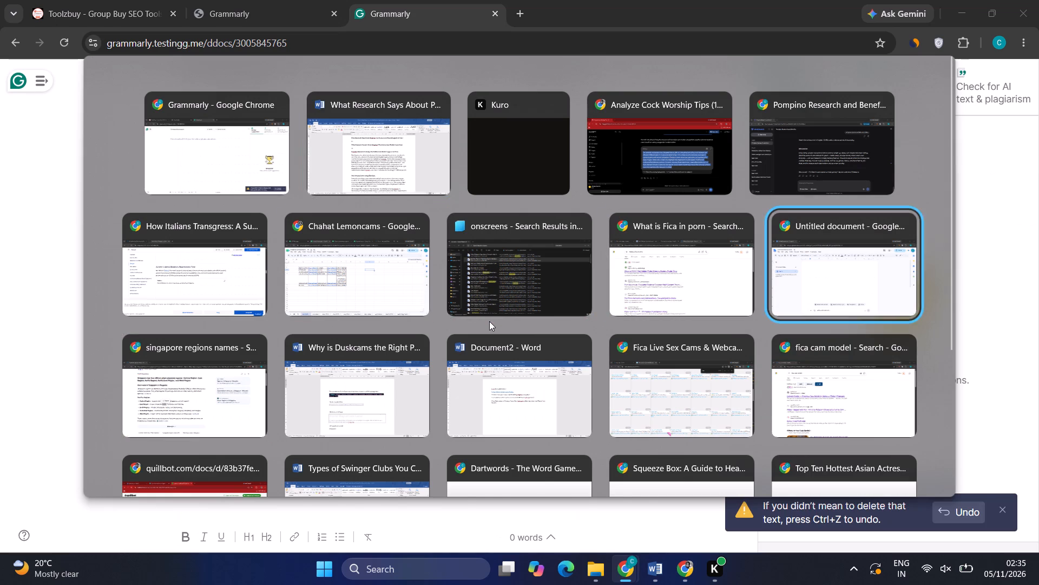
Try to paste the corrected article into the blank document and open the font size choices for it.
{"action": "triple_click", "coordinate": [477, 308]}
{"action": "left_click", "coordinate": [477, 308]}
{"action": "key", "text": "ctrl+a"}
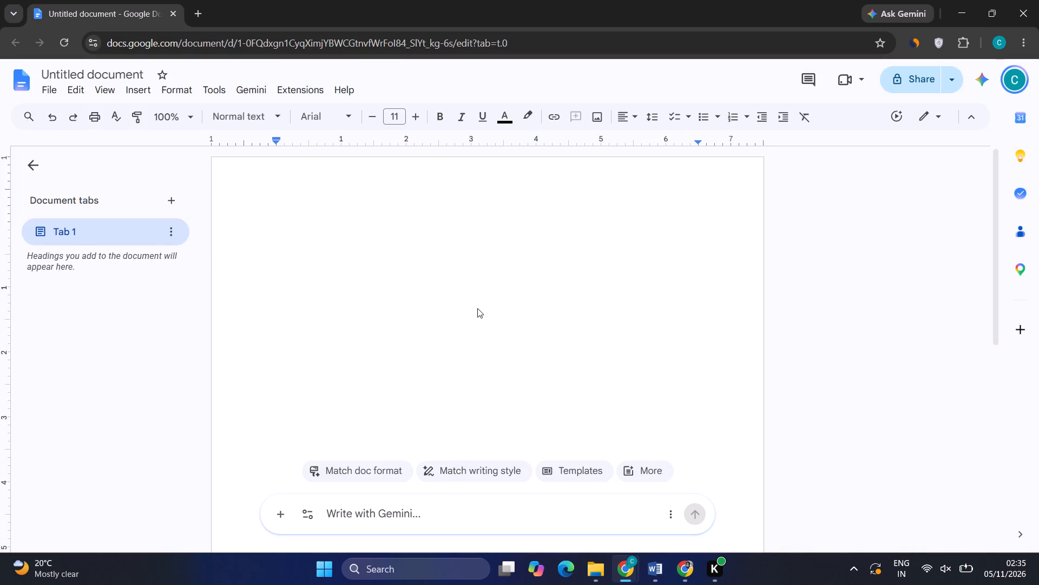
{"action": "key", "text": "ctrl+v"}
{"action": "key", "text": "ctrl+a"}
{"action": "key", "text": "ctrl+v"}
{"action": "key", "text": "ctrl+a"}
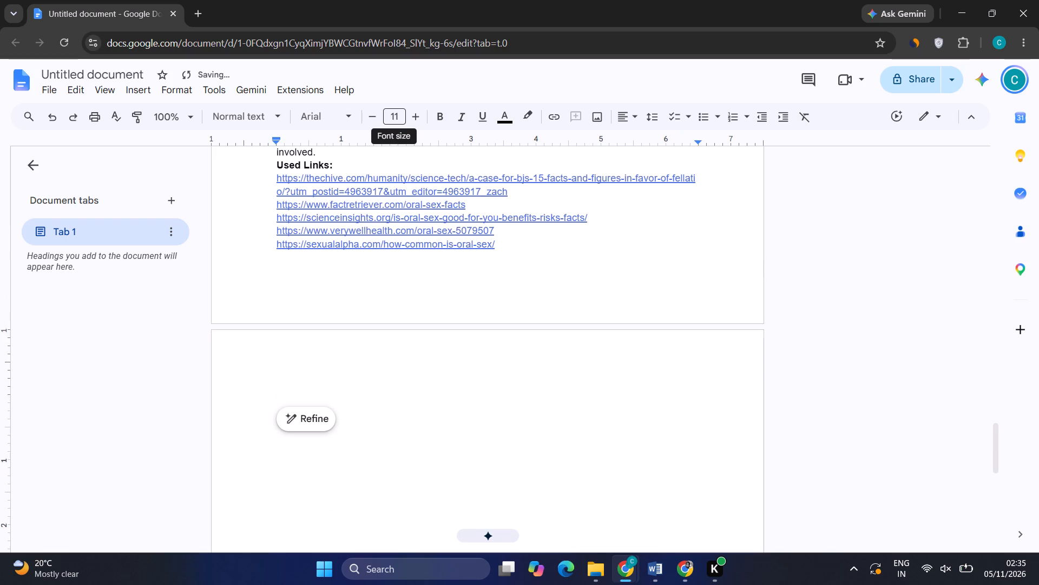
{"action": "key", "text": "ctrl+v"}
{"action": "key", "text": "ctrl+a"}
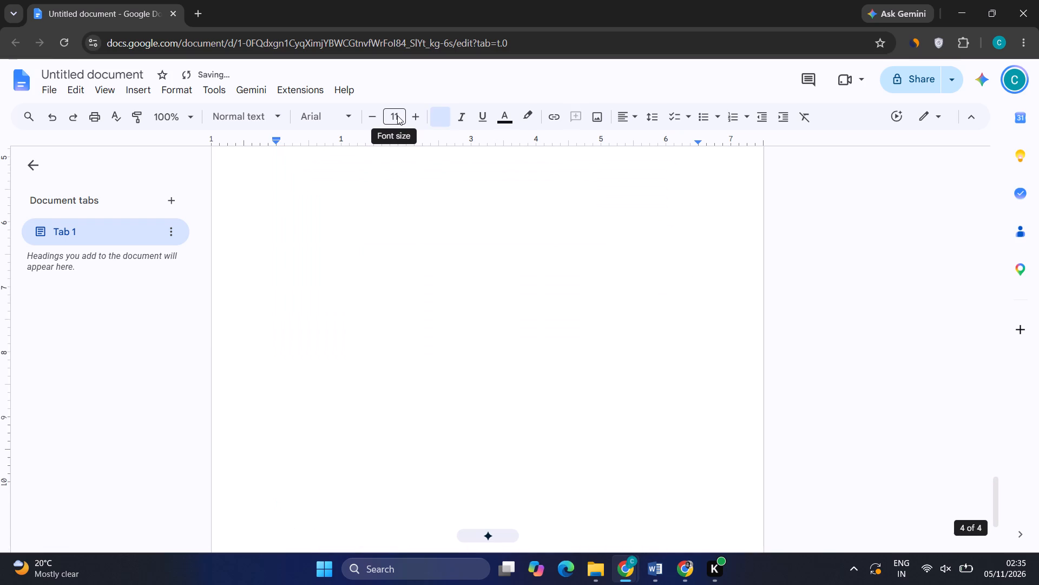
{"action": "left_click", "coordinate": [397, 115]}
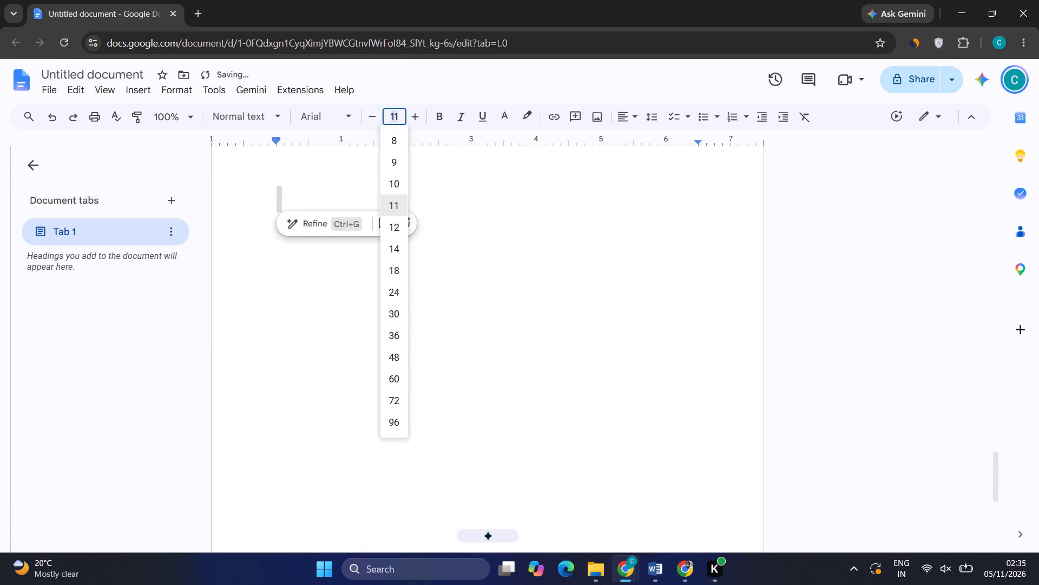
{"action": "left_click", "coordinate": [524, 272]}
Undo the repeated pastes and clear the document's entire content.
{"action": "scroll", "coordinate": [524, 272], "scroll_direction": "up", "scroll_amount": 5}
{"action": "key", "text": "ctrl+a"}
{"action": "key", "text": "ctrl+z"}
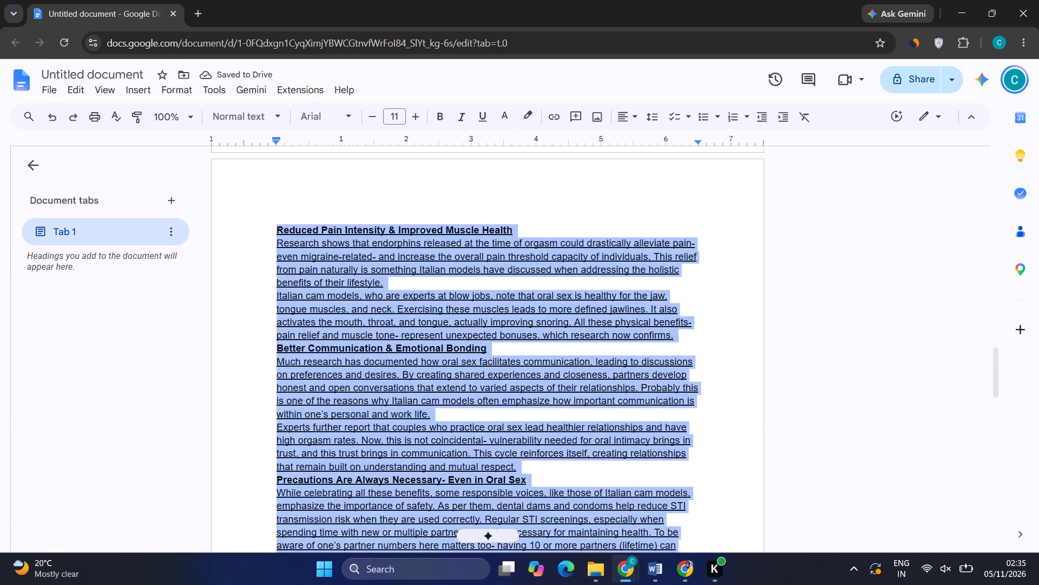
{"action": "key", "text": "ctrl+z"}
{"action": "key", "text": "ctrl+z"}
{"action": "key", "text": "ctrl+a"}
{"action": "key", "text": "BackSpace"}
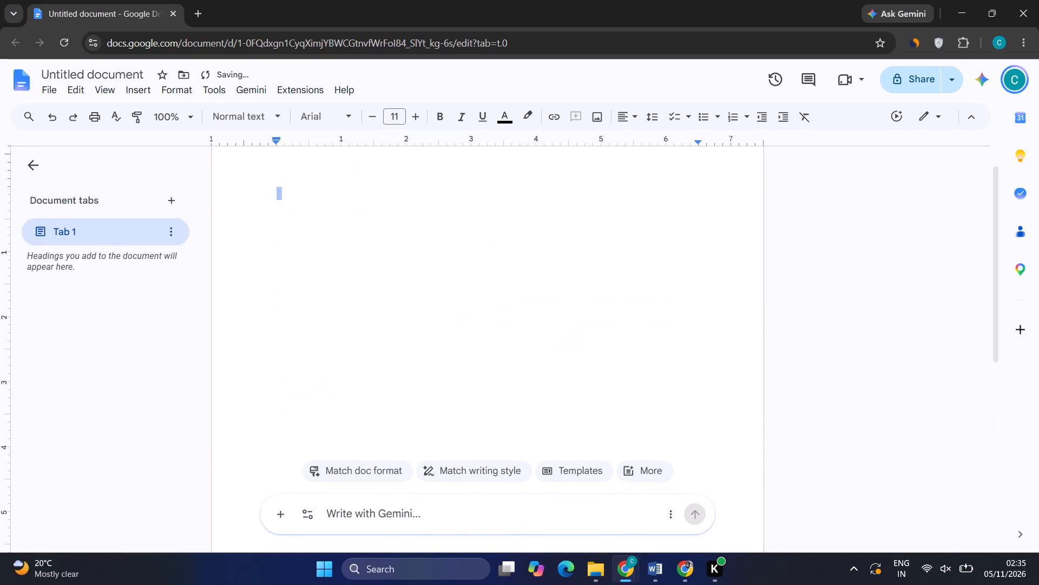
Paste the corrected article into the emptied Google Docs document.
{"action": "key", "text": "ctrl+v"}
Format the whole article in Times New Roman, size 12, with wider line spacing, and return to its beginning.
{"action": "key", "text": "ctrl+a"}
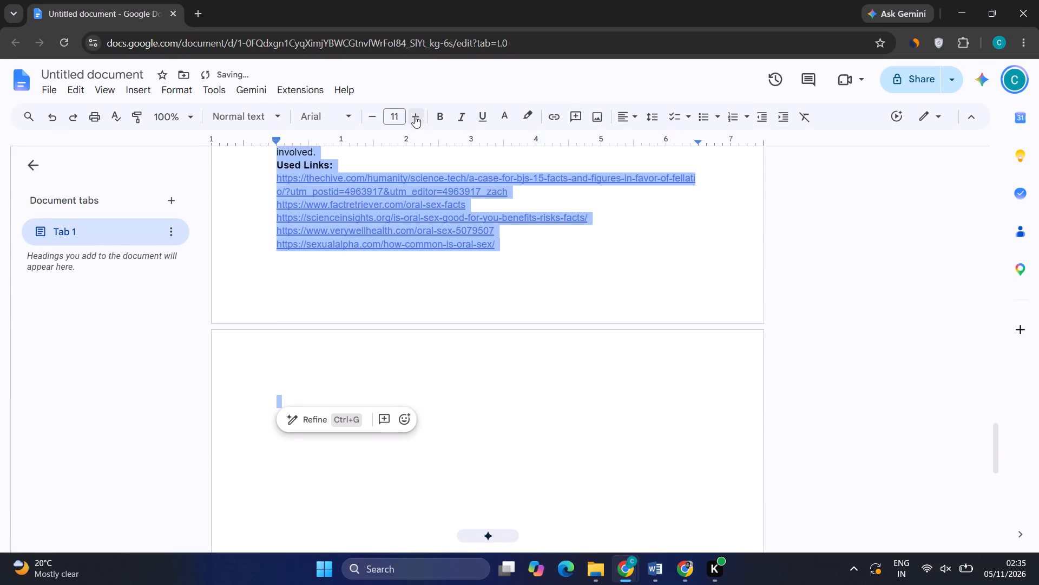
{"action": "left_click", "coordinate": [415, 116]}
{"action": "left_click", "coordinate": [325, 125]}
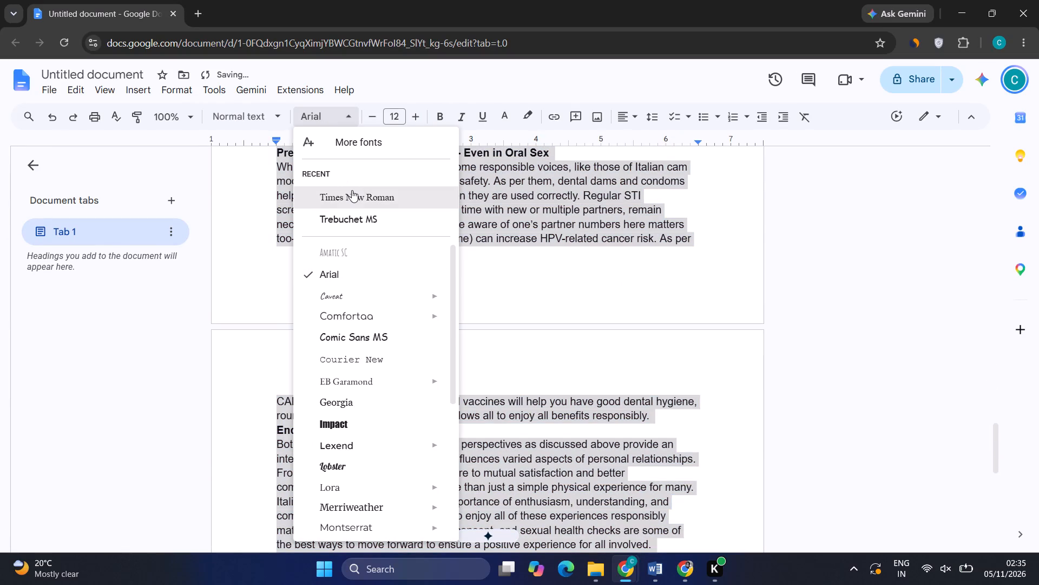
{"action": "left_click", "coordinate": [352, 190]}
{"action": "left_click_drag", "start_coordinate": [648, 128], "coordinate": [651, 123]}
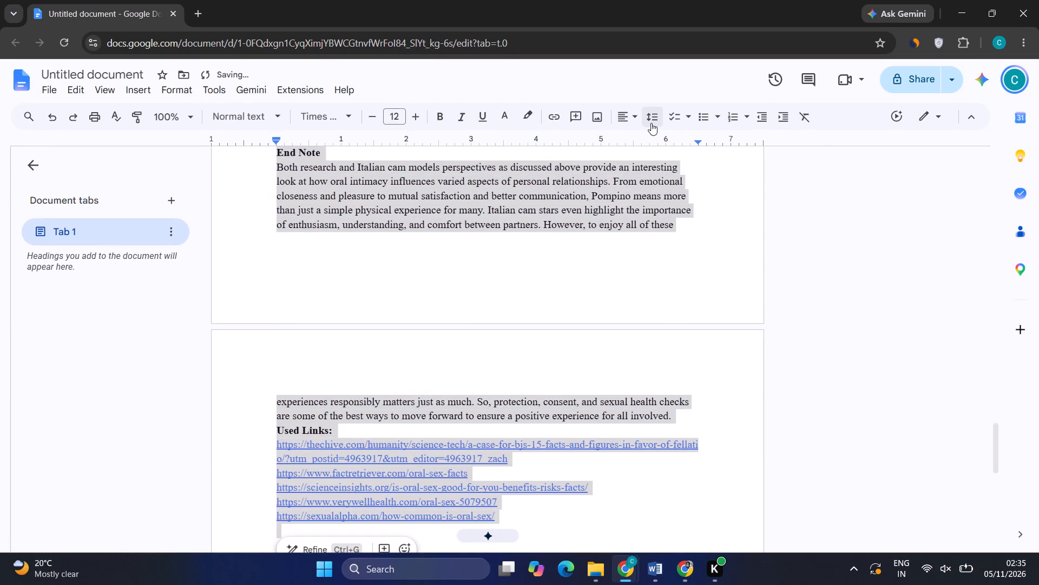
{"action": "left_click_drag", "start_coordinate": [651, 123], "coordinate": [651, 122]}
{"action": "left_click", "coordinate": [651, 122]}
{"action": "left_click", "coordinate": [659, 183]}
{"action": "key", "text": "Up"}
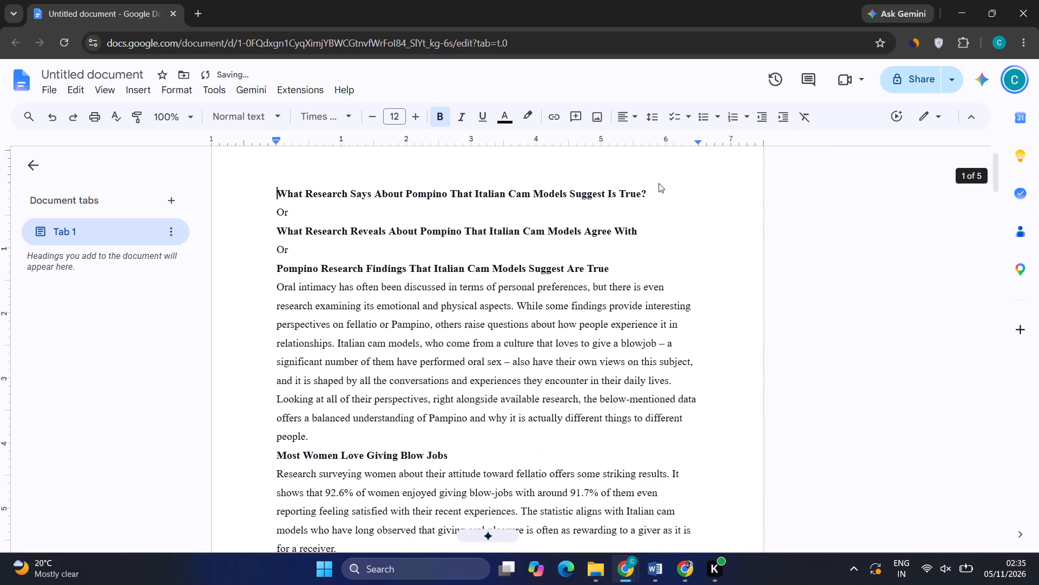
Format the first title line of the article as Heading 1, size 14, bold.
{"action": "key", "text": "ctrl+shift+Down"}
{"action": "left_click", "coordinate": [233, 118]}
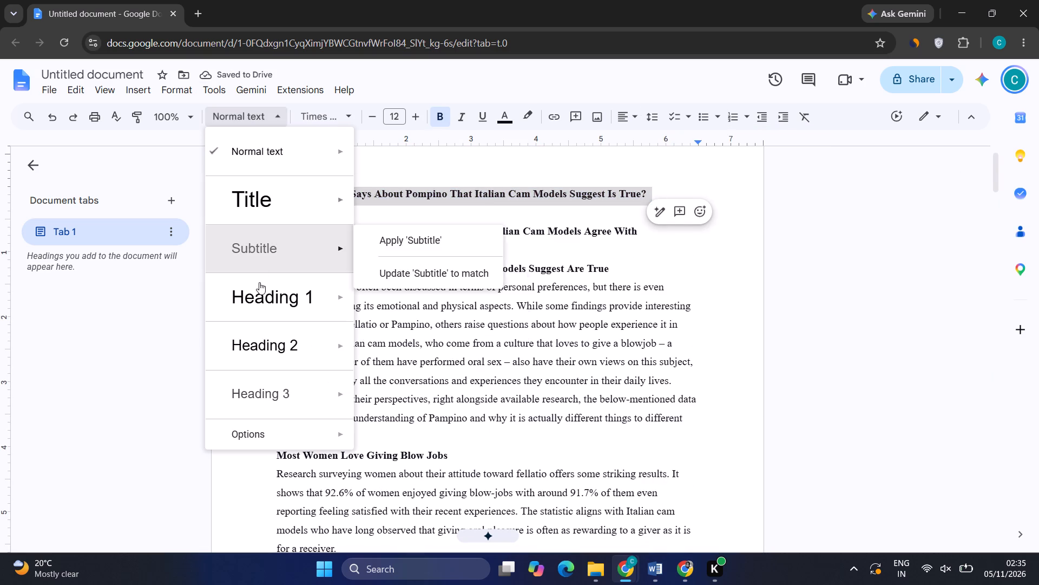
{"action": "left_click", "coordinate": [260, 288]}
{"action": "left_click", "coordinate": [402, 113]}
{"action": "type", "text": "13"}
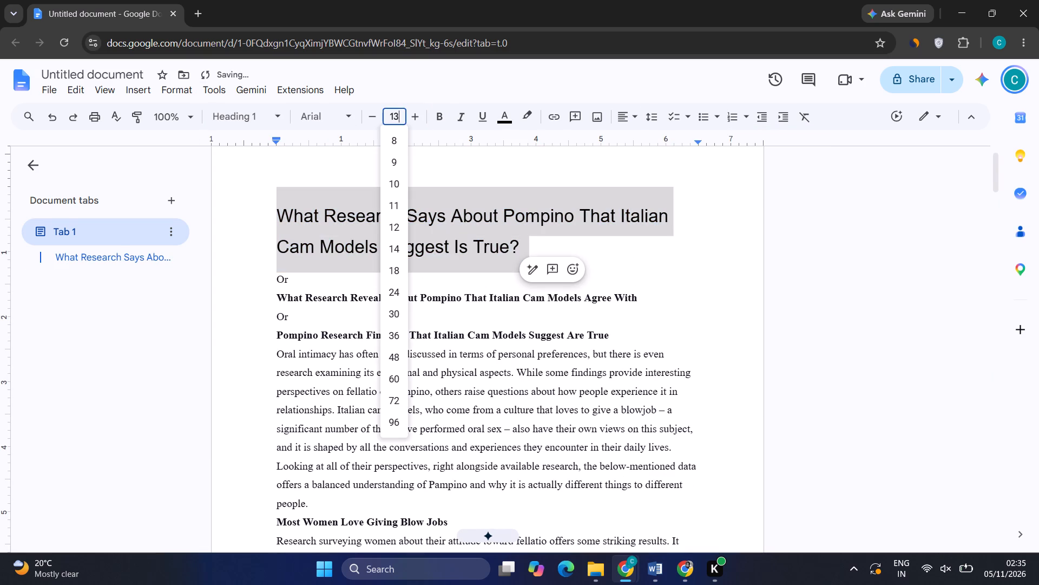
{"action": "key", "text": "BackSpace"}
{"action": "key", "text": "4"}
{"action": "key", "text": "Return"}
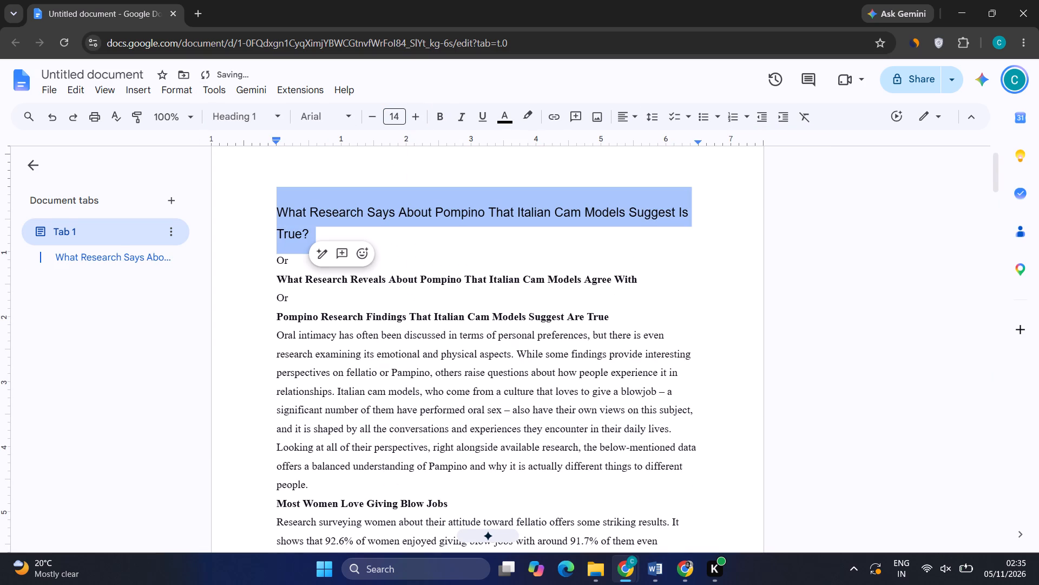
{"action": "key", "text": "ctrl+b"}
Copy the first title's Heading 1 formatting onto the second and third alternative titles.
{"action": "left_click", "coordinate": [135, 118]}
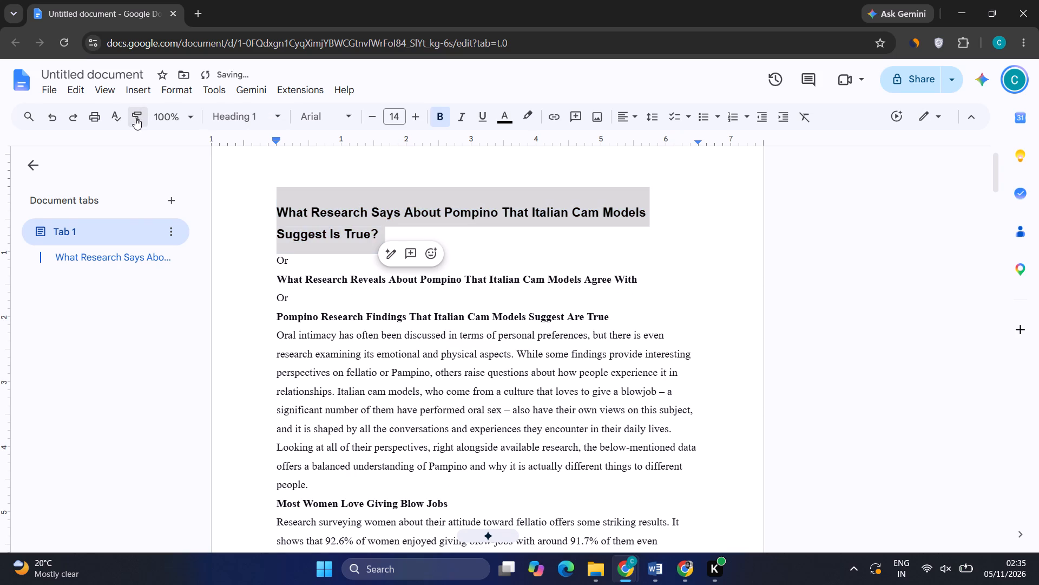
{"action": "left_click_drag", "start_coordinate": [274, 282], "coordinate": [659, 280]}
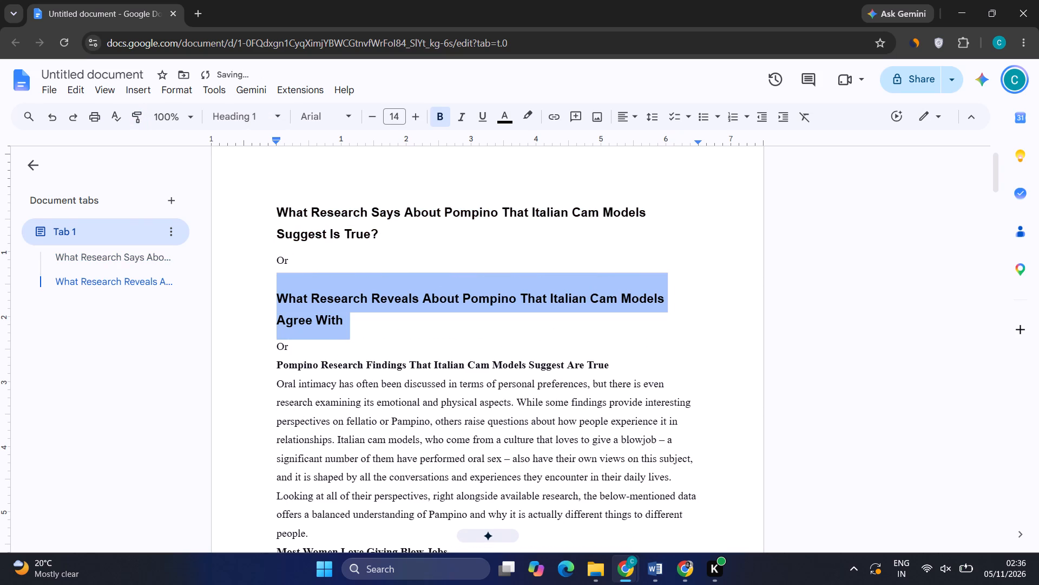
{"action": "left_click", "coordinate": [133, 115]}
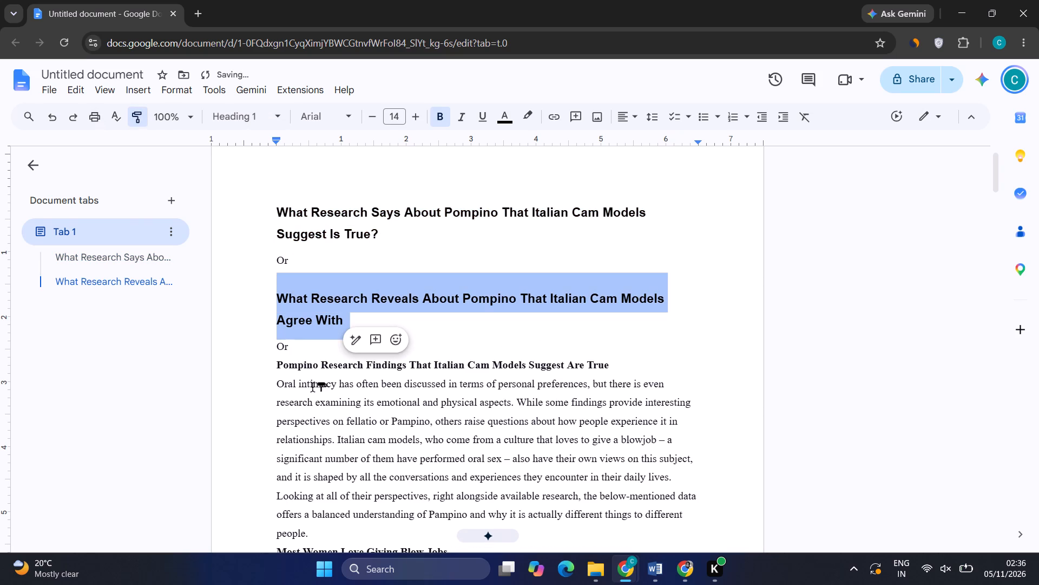
{"action": "left_click_drag", "start_coordinate": [265, 368], "coordinate": [642, 368]}
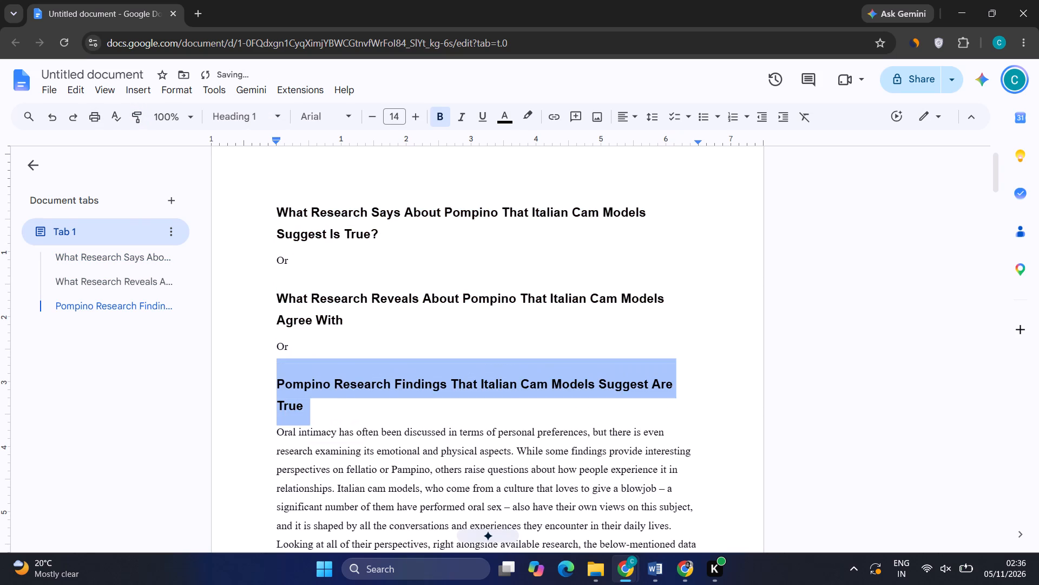
Add a blank line between the third title and the introduction, and two blank lines before the first section heading.
{"action": "key", "text": "Right"}
{"action": "key", "text": "Return"}
{"action": "key", "text": "ctrl+Down"}
{"action": "key", "text": "Right"}
{"action": "key", "text": "Left"}
{"action": "key", "text": "Return"}
{"action": "key", "text": "Return"}
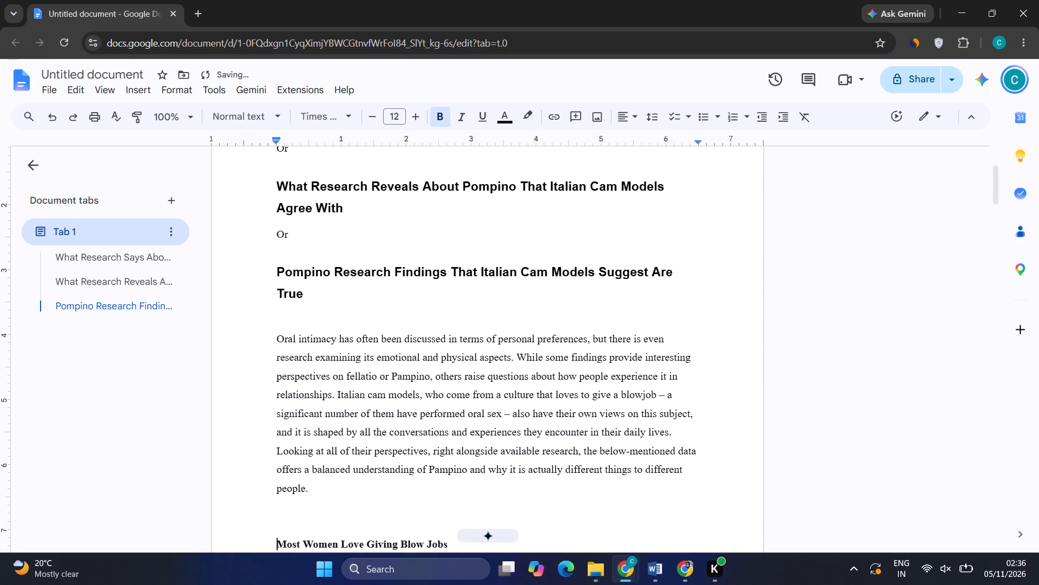
Separate the first section's two paragraphs with a blank line and add two blank lines before "Immunity Booster".
{"action": "key", "text": "ctrl+shift+Down"}
{"action": "key", "text": "ctrl+shift+Down"}
{"action": "key", "text": "Right"}
{"action": "key", "text": "Return"}
{"action": "key", "text": "ctrl+shift+Down"}
{"action": "key", "text": "Right"}
{"action": "key", "text": "Return"}
{"action": "key", "text": "Return"}
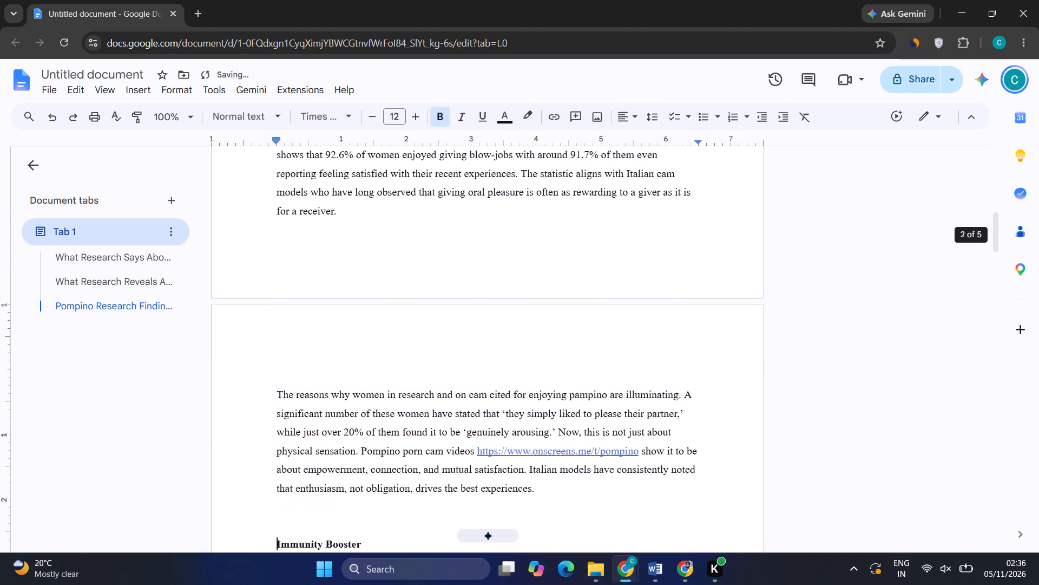
Separate the "Immunity Booster" paragraphs with a blank line and add two blank lines before "Improved Cardiovascular Health and Reduced Calories".
{"action": "key", "text": "ctrl+shift+Down"}
{"action": "key", "text": "ctrl+shift+Down"}
{"action": "key", "text": "Right"}
{"action": "key", "text": "Return"}
{"action": "key", "text": "ctrl+shift+Down"}
{"action": "key", "text": "Right"}
{"action": "key", "text": "Return"}
{"action": "key", "text": "Return"}
Separate the cardiovascular health section's paragraphs with a blank line and add two blank lines before "Increased Intimacy & Satisfied Relationships".
{"action": "key", "text": "ctrl+shift+Down"}
{"action": "key", "text": "ctrl+shift+Down"}
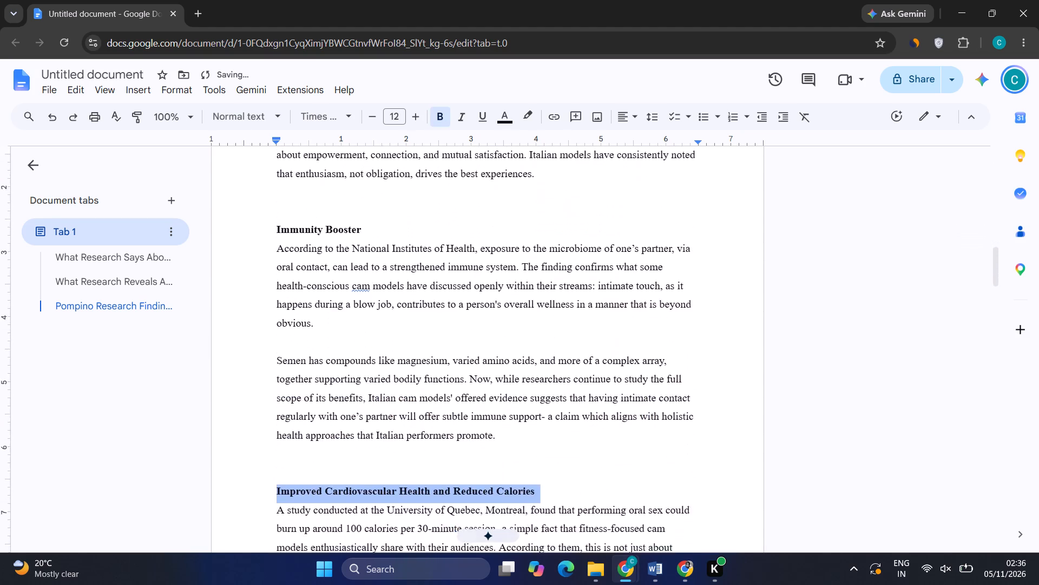
{"action": "key", "text": "Right"}
{"action": "key", "text": "Return"}
{"action": "key", "text": "ctrl+shift+Down"}
{"action": "key", "text": "Right"}
{"action": "key", "text": "Return"}
{"action": "key", "text": "Return"}
Separate the "Increased Intimacy & Satisfied Relationships" paragraphs with a blank line and add two blank lines before "Better Sleep".
{"action": "key", "text": "ctrl+shift+Down"}
{"action": "key", "text": "ctrl+shift+Down"}
{"action": "key", "text": "Right"}
{"action": "key", "text": "Return"}
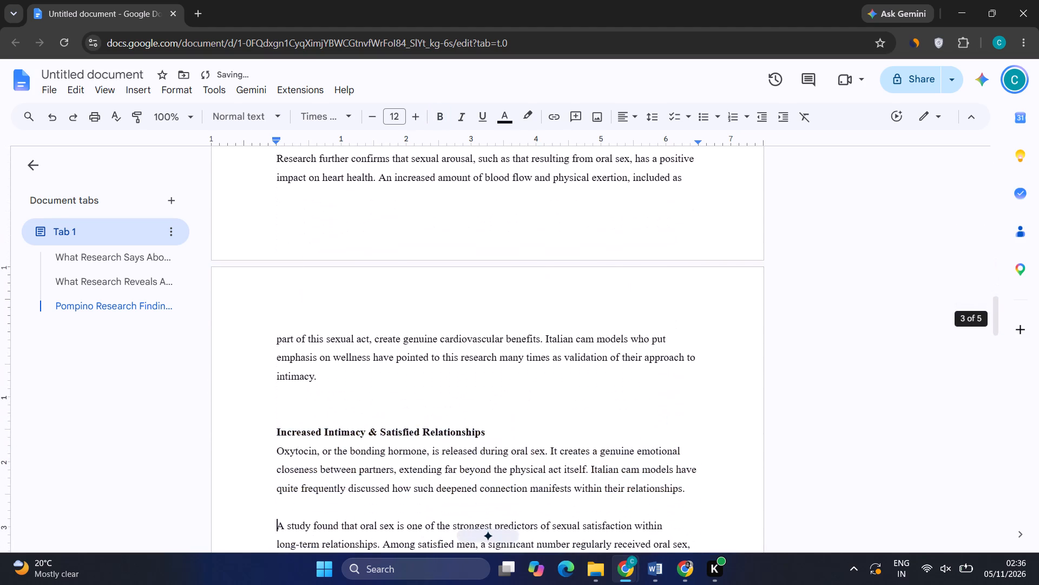
{"action": "key", "text": "ctrl+shift+Down"}
{"action": "key", "text": "Right"}
{"action": "key", "text": "Return"}
{"action": "key", "text": "Return"}
Separate the "Better Sleep" paragraphs with a blank line and add two blank lines before "Stress Reliever & Mood Enhancer".
{"action": "key", "text": "ctrl+shift+Down"}
{"action": "key", "text": "ctrl+shift+Down"}
{"action": "key", "text": "Right"}
{"action": "key", "text": "Return"}
{"action": "key", "text": "ctrl+shift+Down"}
{"action": "key", "text": "Right"}
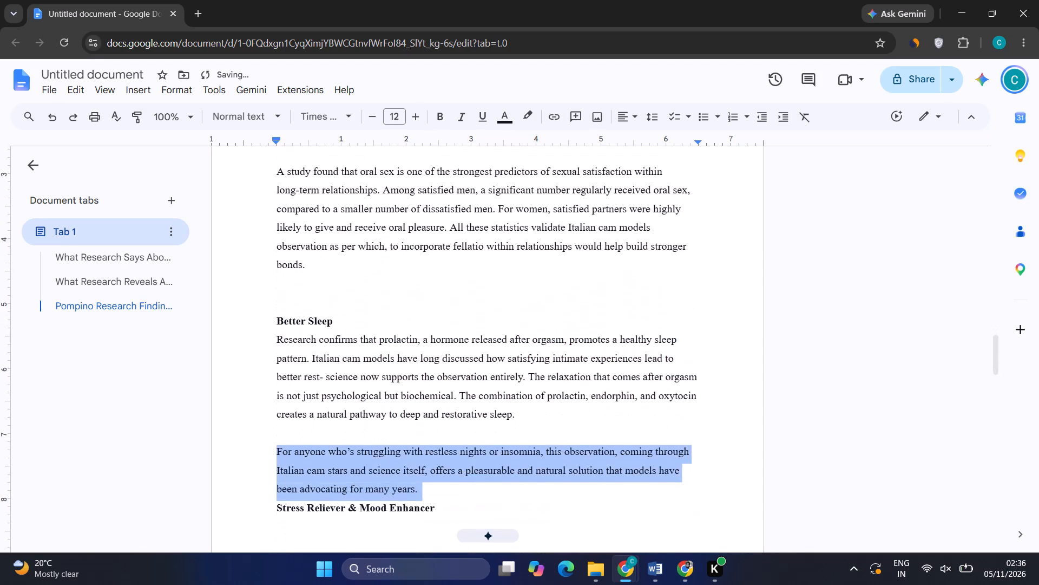
{"action": "key", "text": "Return"}
{"action": "key", "text": "Return"}
Separate the "Stress Reliever & Mood Enhancer" paragraphs with a blank line and add two blank lines before "Offers Motivation and Improves Self-Esteem".
{"action": "key", "text": "ctrl+shift+Down"}
{"action": "key", "text": "ctrl+shift+Down"}
{"action": "key", "text": "Right"}
{"action": "key", "text": "Return"}
{"action": "key", "text": "ctrl+shift+Down"}
{"action": "key", "text": "Right"}
{"action": "key", "text": "Return"}
{"action": "key", "text": "Return"}
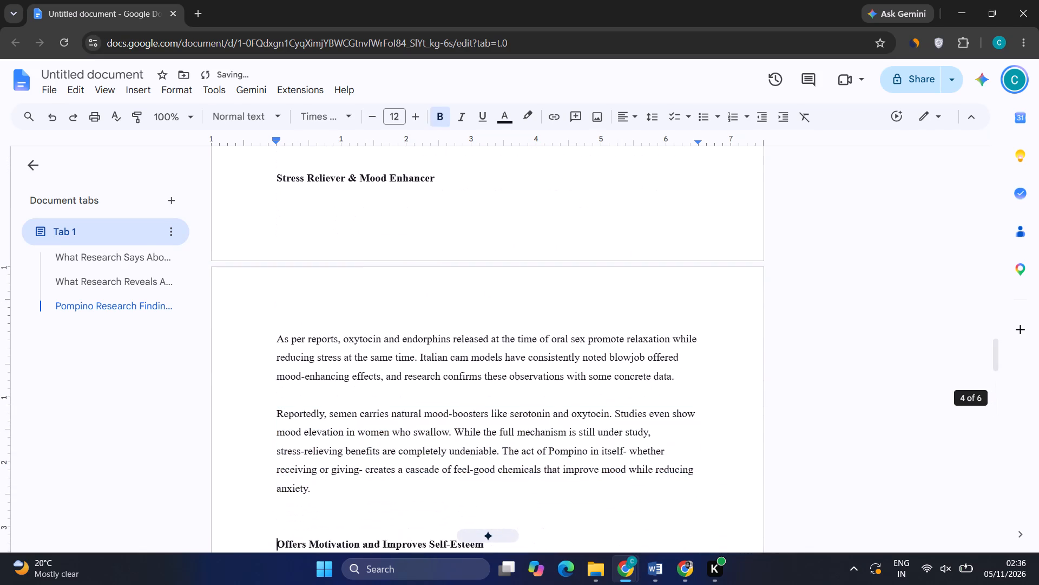
Separate the motivation and self-esteem section's paragraphs with a blank line and add two blank lines before "Reduced Pain Intensity & Improved Muscle Health".
{"action": "key", "text": "ctrl+shift+Down"}
{"action": "key", "text": "ctrl+shift+Down"}
{"action": "key", "text": "Right"}
{"action": "key", "text": "Return"}
{"action": "key", "text": "ctrl+shift+Down"}
{"action": "key", "text": "Right"}
{"action": "key", "text": "Return"}
{"action": "key", "text": "Return"}
Separate the pain and muscle health section's paragraphs with a blank line and add two blank lines before "Better Communication & Emotional Bonding".
{"action": "key", "text": "ctrl+shift+Down"}
{"action": "key", "text": "ctrl+shift+Down"}
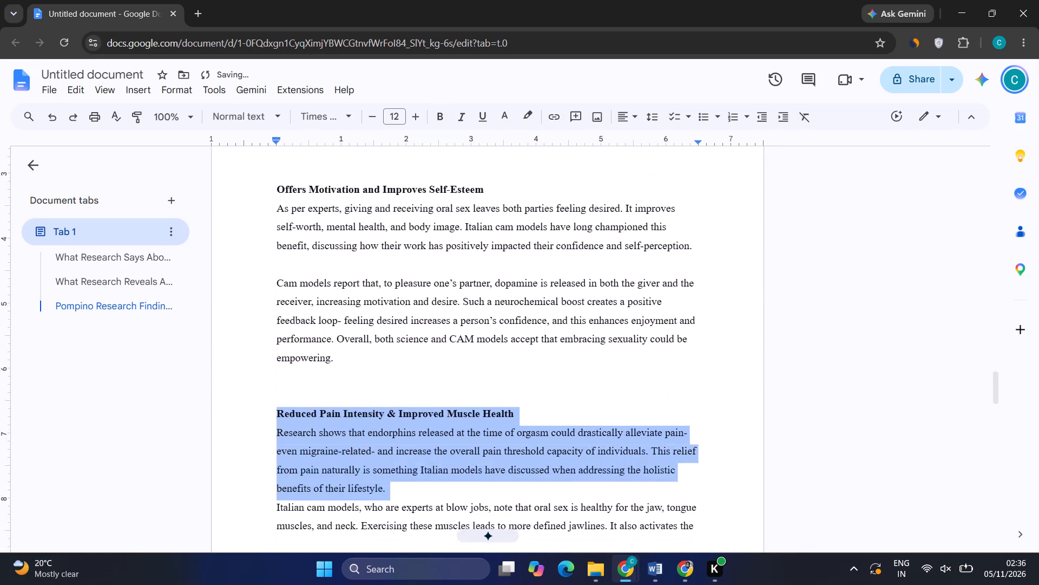
{"action": "key", "text": "Right"}
{"action": "key", "text": "Return"}
{"action": "key", "text": "ctrl+shift+Down"}
{"action": "key", "text": "Right"}
{"action": "key", "text": "Return"}
{"action": "key", "text": "Return"}
Separate the "Better Communication & Emotional Bonding" paragraphs with a blank line and add two blank lines before the precautions heading.
{"action": "key", "text": "ctrl+shift+Down"}
{"action": "key", "text": "ctrl+shift+Down"}
{"action": "key", "text": "Right"}
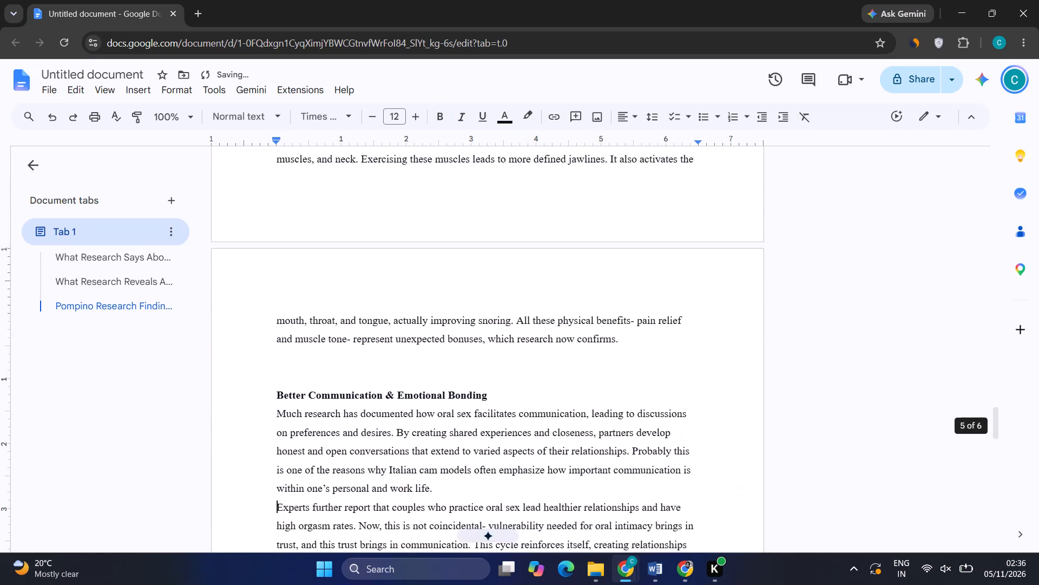
{"action": "key", "text": "Return"}
{"action": "key", "text": "ctrl+shift+Down"}
{"action": "key", "text": "Right"}
{"action": "key", "text": "Return"}
{"action": "key", "text": "Return"}
Add two blank lines before "End Note" and two before "Used Links:".
{"action": "key", "text": "ctrl+shift+Down"}
{"action": "key", "text": "ctrl+shift+Down"}
{"action": "key", "text": "Right"}
{"action": "key", "text": "Return"}
{"action": "key", "text": "Return"}
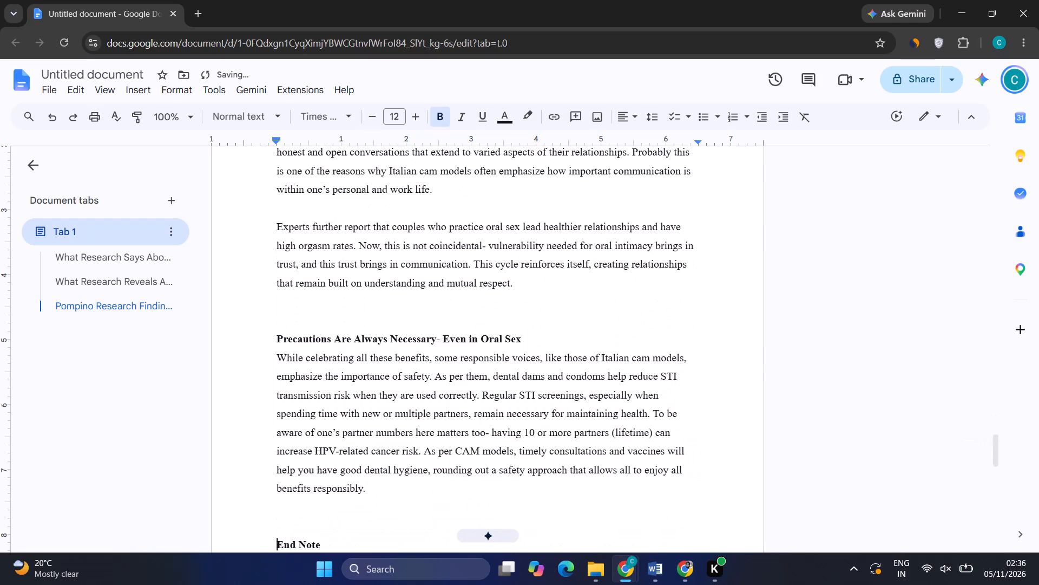
{"action": "key", "text": "ctrl+shift+Down"}
{"action": "key", "text": "ctrl+shift+Down"}
{"action": "key", "text": "Right"}
{"action": "key", "text": "Return"}
{"action": "key", "text": "Return"}
Format the first section heading, just below the introduction, as Heading 2, size 13, bold.
{"action": "key", "text": "ctrl+a"}
{"action": "key", "text": "Up"}
{"action": "key", "text": "ctrl+shift+Down"}
{"action": "key", "text": "ctrl+shift+Down"}
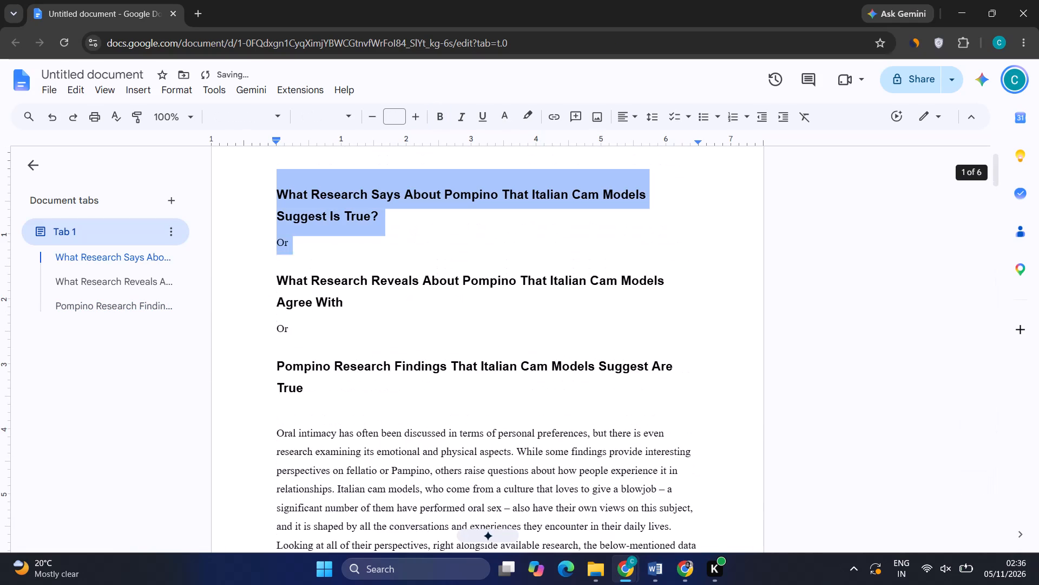
{"action": "key", "text": "ctrl+shift+Down"}
{"action": "key", "text": "ctrl+shift+Down"}
{"action": "key", "text": "ctrl+shift+Down"}
{"action": "key", "text": "ctrl+shift+Down"}
{"action": "key", "text": "ctrl+shift+Down"}
{"action": "key", "text": "ctrl+shift+Down"}
{"action": "key", "text": "ctrl+shift+Down"}
{"action": "key", "text": "Right"}
{"action": "key", "text": "ctrl+shift+Down"}
{"action": "key", "text": "Right"}
{"action": "key", "text": "ctrl+shift+Up"}
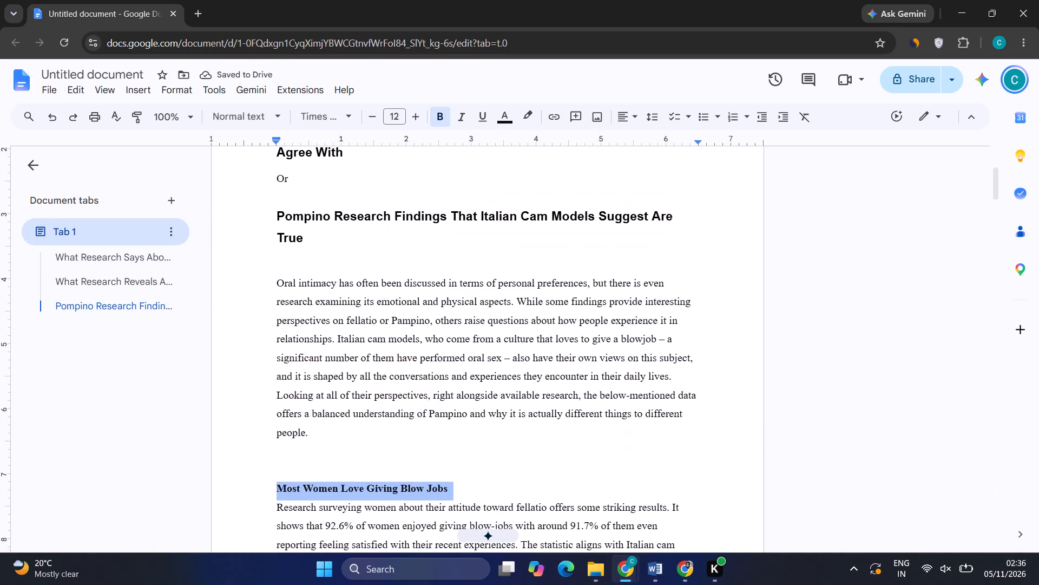
{"action": "left_click", "coordinate": [255, 106]}
{"action": "left_click", "coordinate": [255, 118]}
{"action": "left_click", "coordinate": [294, 368]}
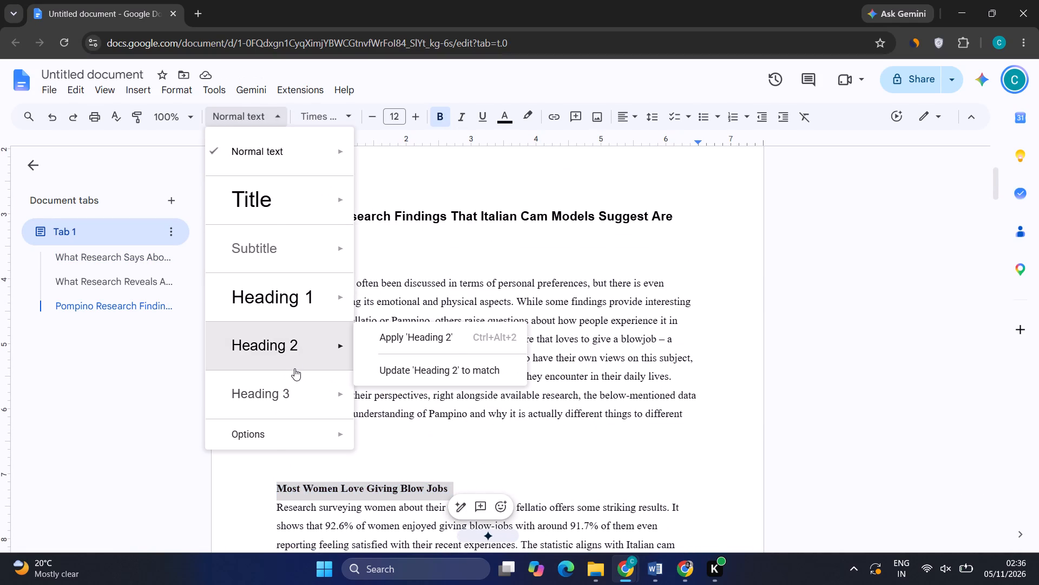
{"action": "left_click_drag", "start_coordinate": [403, 127], "coordinate": [397, 110]}
{"action": "left_click", "coordinate": [397, 110]}
{"action": "type", "text": "13"}
{"action": "key", "text": "Return"}
{"action": "key", "text": "ctrl+b"}
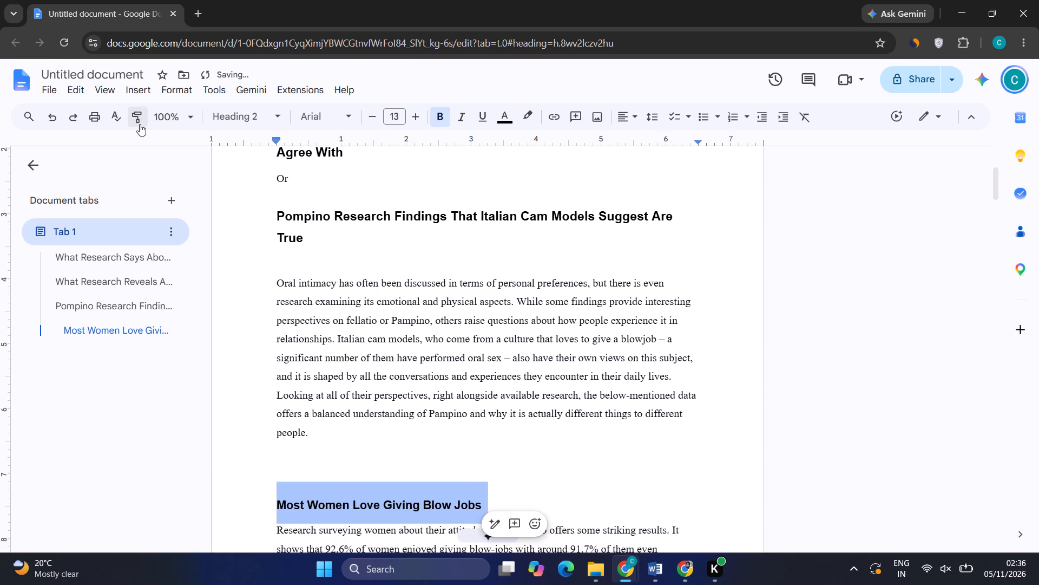
Copy the first section heading's Heading 2 formatting onto the "Immunity Booster", cardiovascular health and "Increased Intimacy" headings.
{"action": "double_click", "coordinate": [140, 124]}
{"action": "scroll", "coordinate": [297, 334], "scroll_direction": "down", "scroll_amount": 7}
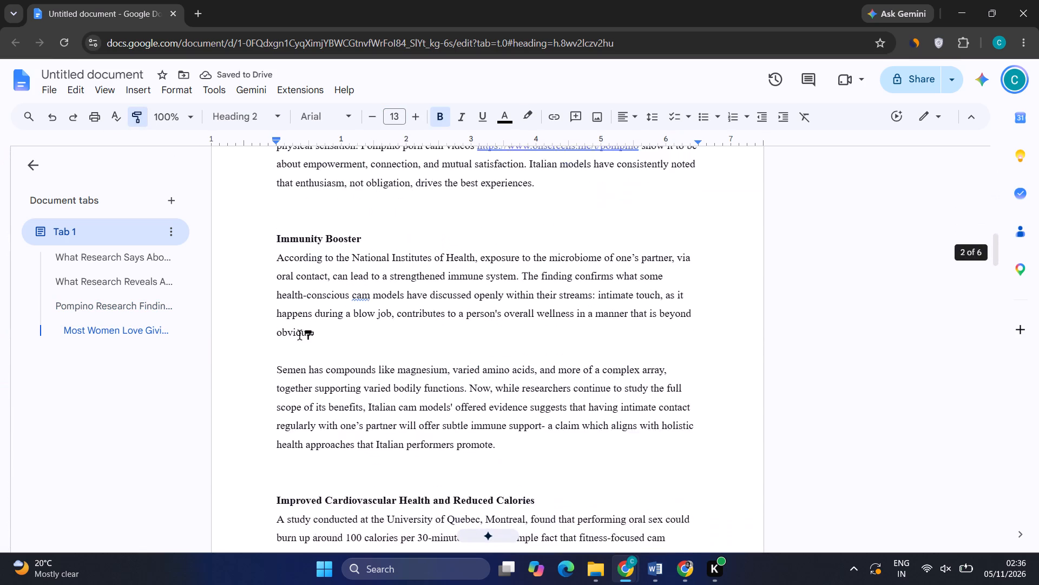
{"action": "left_click_drag", "start_coordinate": [273, 227], "coordinate": [404, 226]}
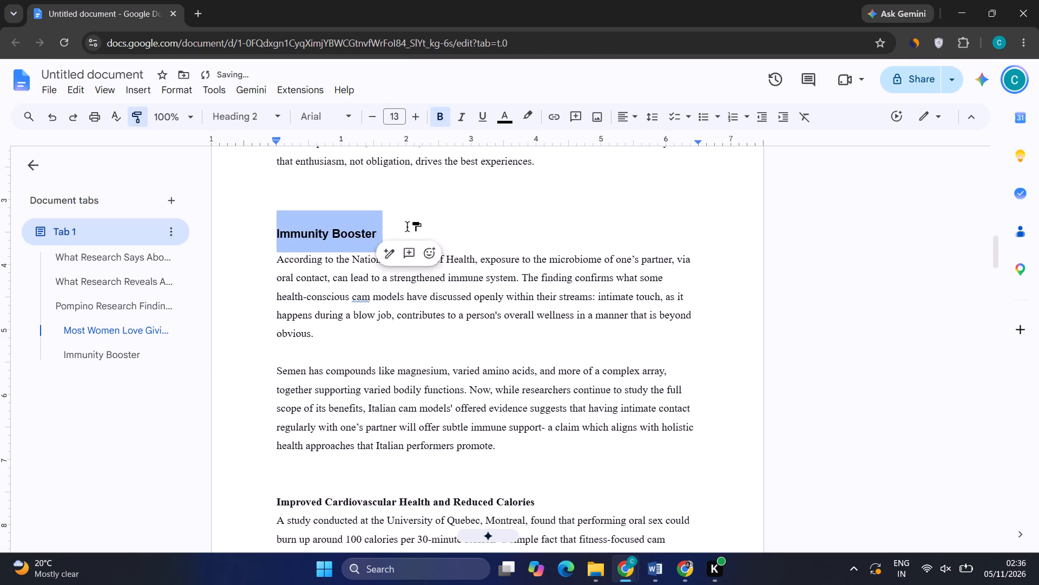
{"action": "scroll", "coordinate": [404, 226], "scroll_direction": "down", "scroll_amount": 4}
{"action": "left_click_drag", "start_coordinate": [266, 190], "coordinate": [588, 191]}
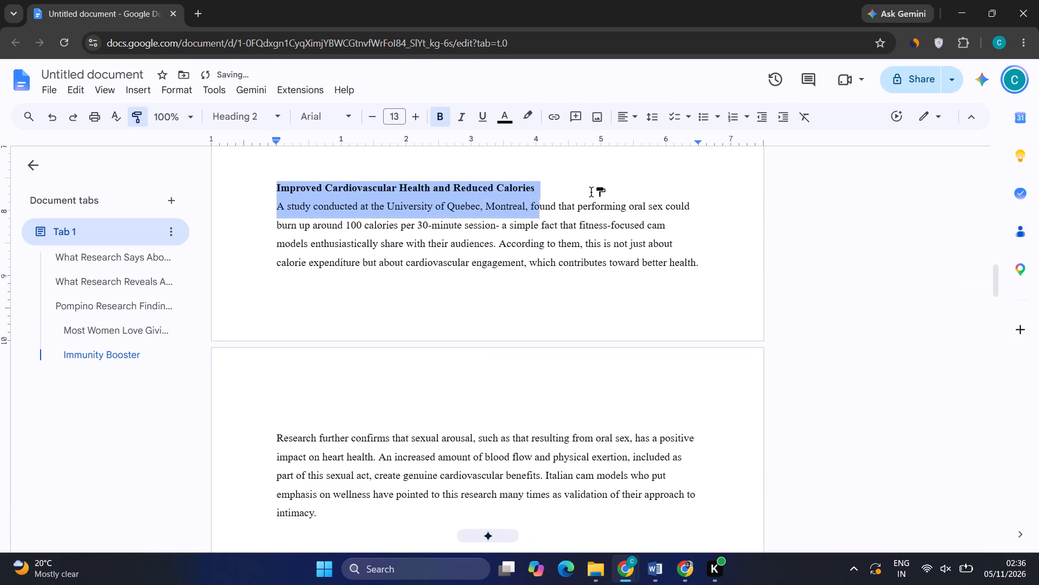
{"action": "scroll", "coordinate": [588, 191], "scroll_direction": "down", "scroll_amount": 3}
{"action": "left_click_drag", "start_coordinate": [269, 380], "coordinate": [531, 380]}
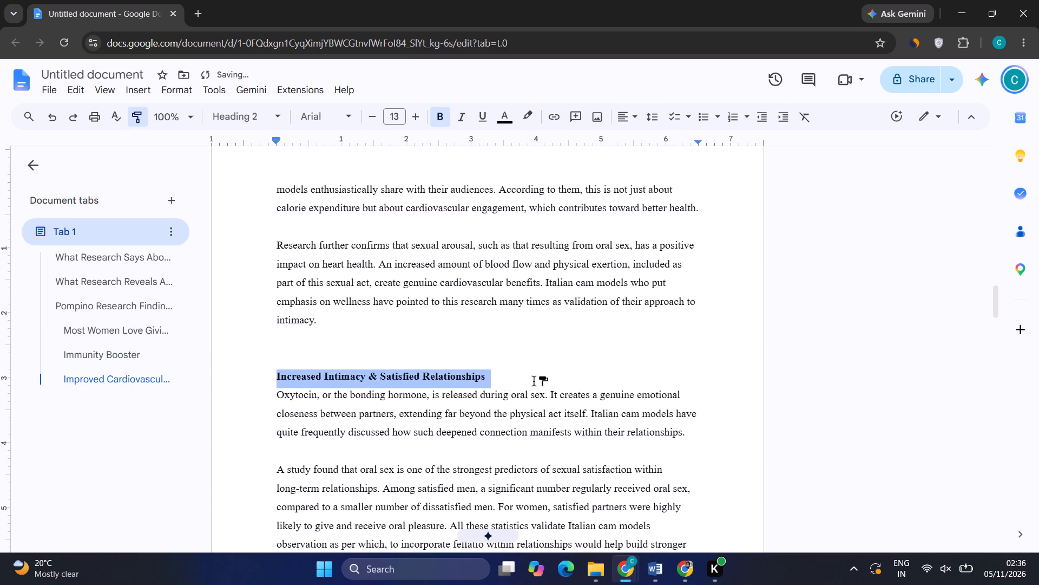
{"action": "left_click_drag", "start_coordinate": [531, 380], "coordinate": [531, 380]}
Apply the copied Heading 2 formatting to the "Better Sleep", "Stress Reliever & Mood Enhancer" and "Offers Motivation and Improves Self-Esteem" headings.
{"action": "scroll", "coordinate": [531, 380], "scroll_direction": "down", "scroll_amount": 3}
{"action": "left_click_drag", "start_coordinate": [272, 405], "coordinate": [373, 400]}
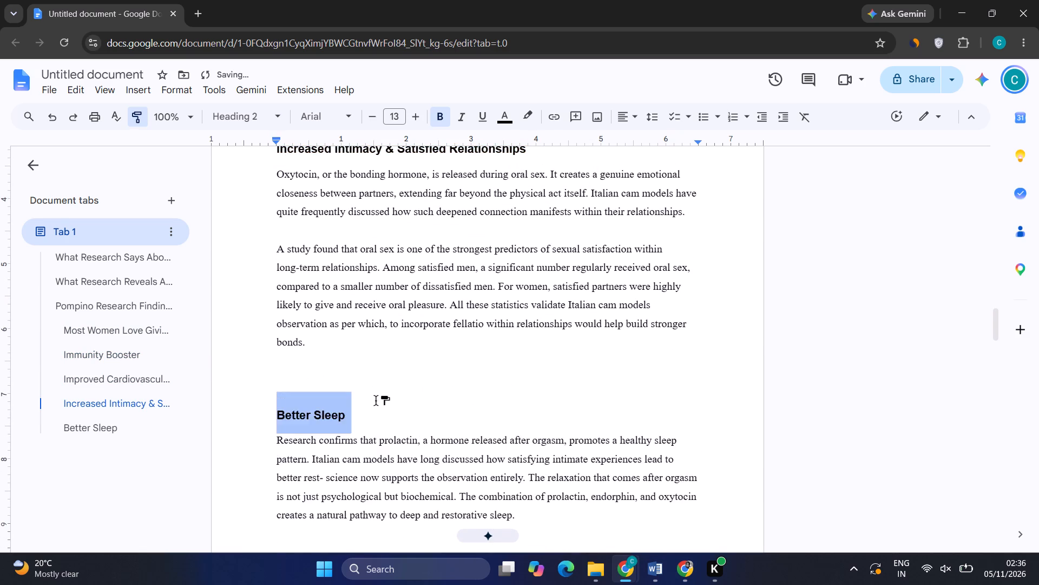
{"action": "scroll", "coordinate": [373, 400], "scroll_direction": "down", "scroll_amount": 4}
{"action": "left_click_drag", "start_coordinate": [269, 468], "coordinate": [486, 473]}
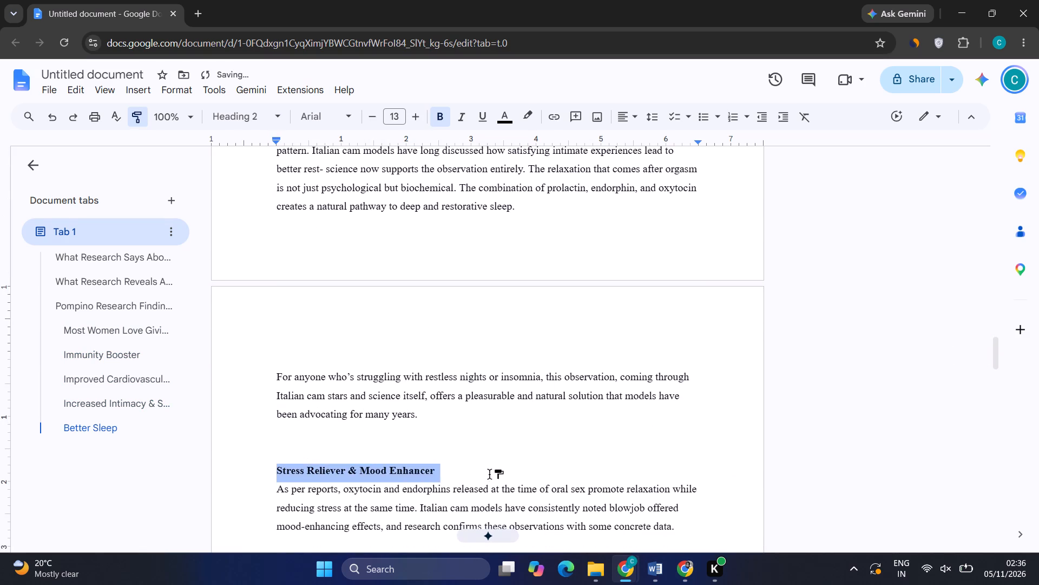
{"action": "left_click_drag", "start_coordinate": [486, 473], "coordinate": [489, 473]}
{"action": "scroll", "coordinate": [489, 473], "scroll_direction": "down", "scroll_amount": 4}
{"action": "left_click_drag", "start_coordinate": [261, 415], "coordinate": [515, 427]}
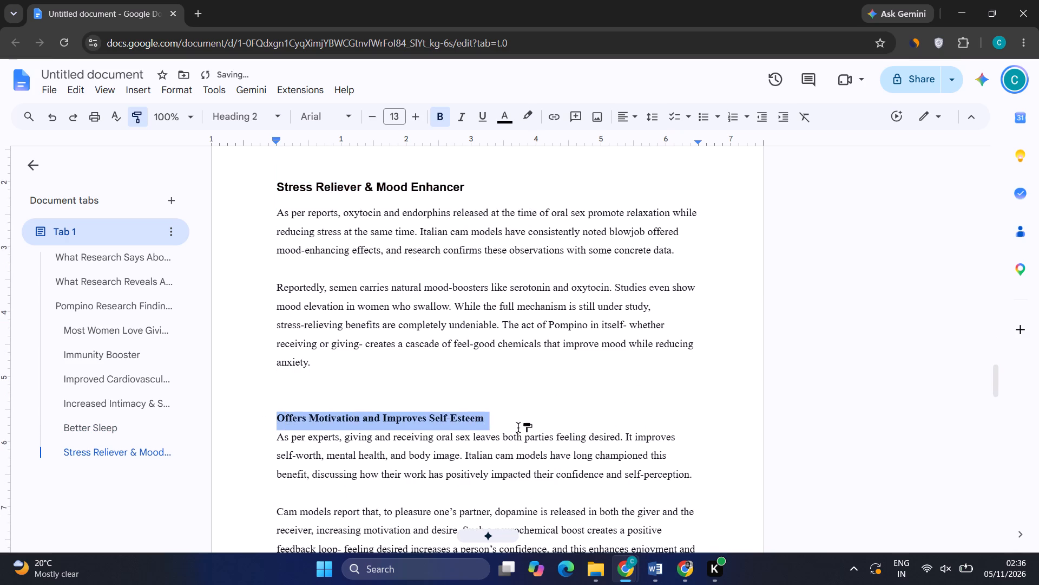
{"action": "left_click_drag", "start_coordinate": [515, 427], "coordinate": [553, 425]}
Apply the copied Heading 2 formatting to the remaining section headings, from "Reduced Pain Intensity & Improved Muscle Health" through "End Note".
{"action": "scroll", "coordinate": [553, 425], "scroll_direction": "down", "scroll_amount": 3}
{"action": "scroll", "coordinate": [286, 464], "scroll_direction": "down", "scroll_amount": 1}
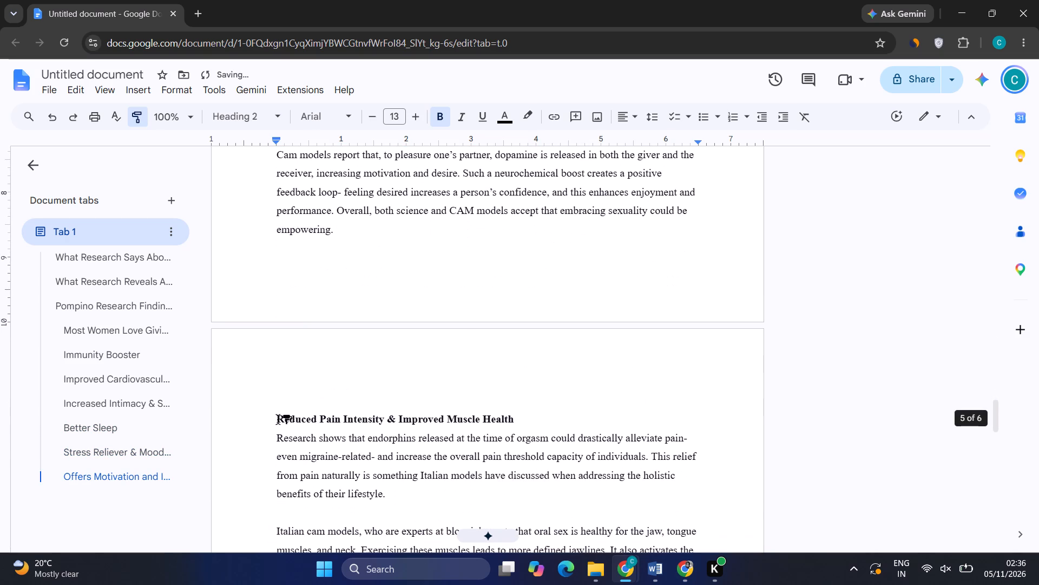
{"action": "left_click_drag", "start_coordinate": [274, 419], "coordinate": [577, 424]}
{"action": "scroll", "coordinate": [577, 424], "scroll_direction": "down", "scroll_amount": 3}
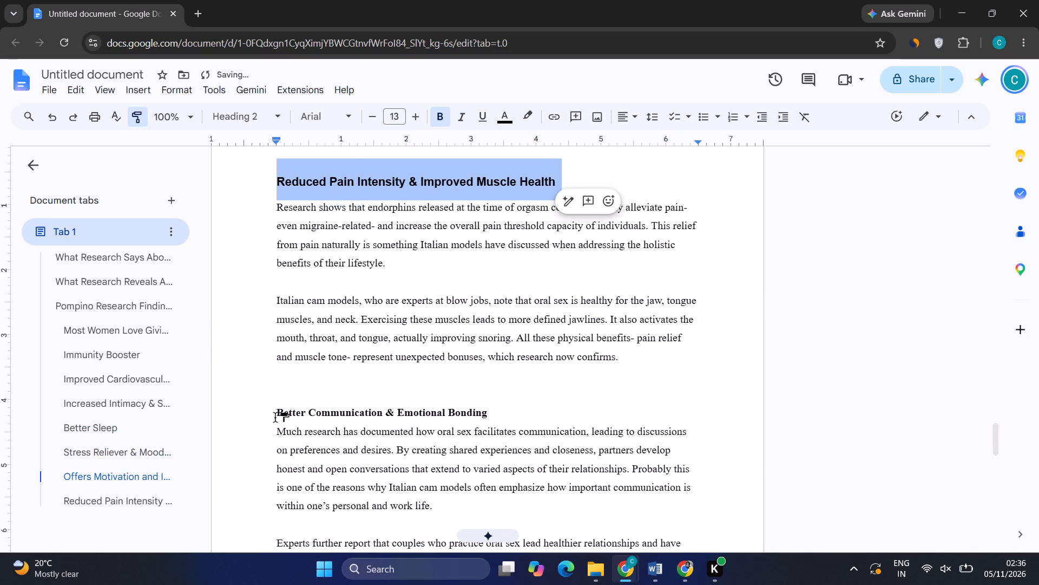
{"action": "left_click_drag", "start_coordinate": [272, 417], "coordinate": [522, 415]}
{"action": "scroll", "coordinate": [522, 415], "scroll_direction": "down", "scroll_amount": 4}
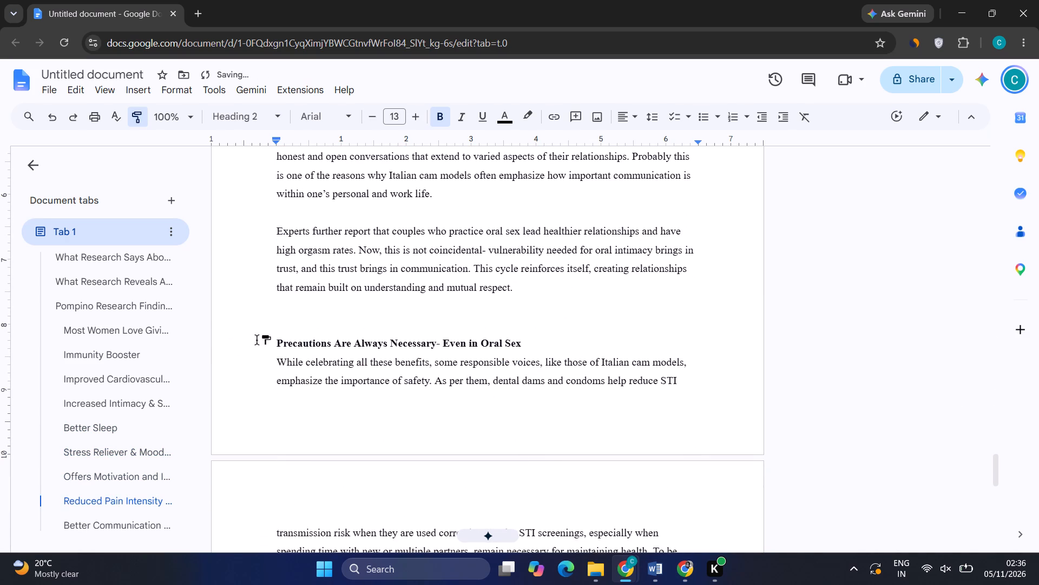
{"action": "left_click_drag", "start_coordinate": [259, 341], "coordinate": [554, 350]}
{"action": "scroll", "coordinate": [554, 350], "scroll_direction": "down", "scroll_amount": 5}
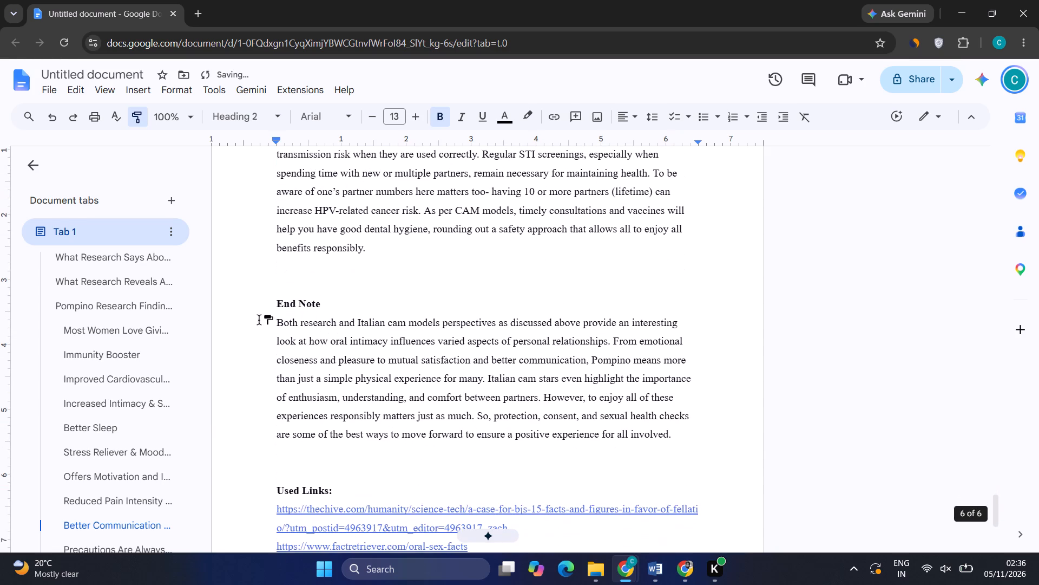
{"action": "left_click_drag", "start_coordinate": [270, 307], "coordinate": [369, 306]}
{"action": "left_click", "coordinate": [141, 124]}
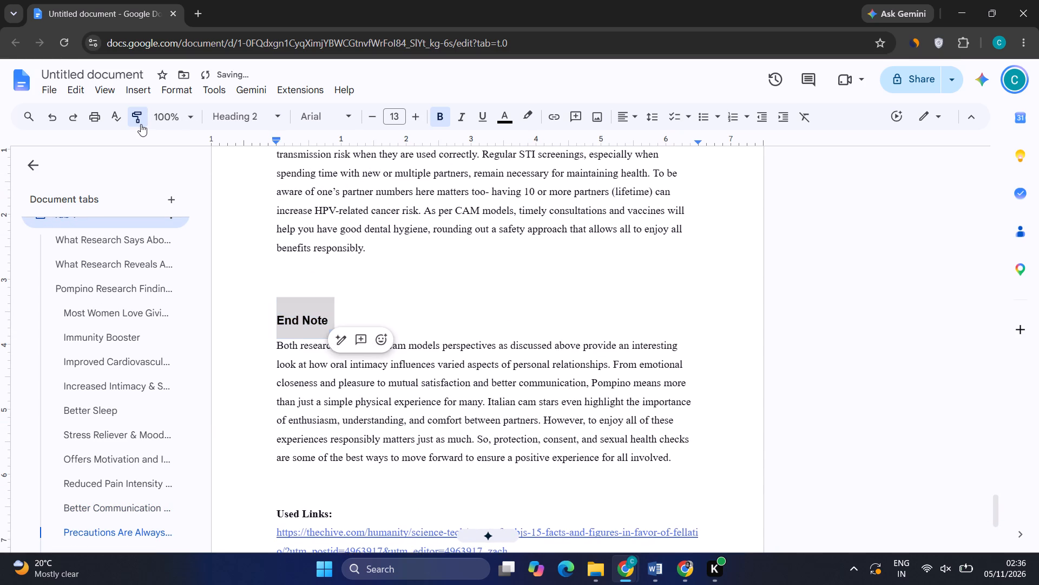
Name the document after its first title, "What Research Says About Pompino That Italian Cam Models Suggest Is True".
{"action": "left_click", "coordinate": [130, 72]}
{"action": "left_click", "coordinate": [436, 272]}
{"action": "key", "text": "ctrl+a"}
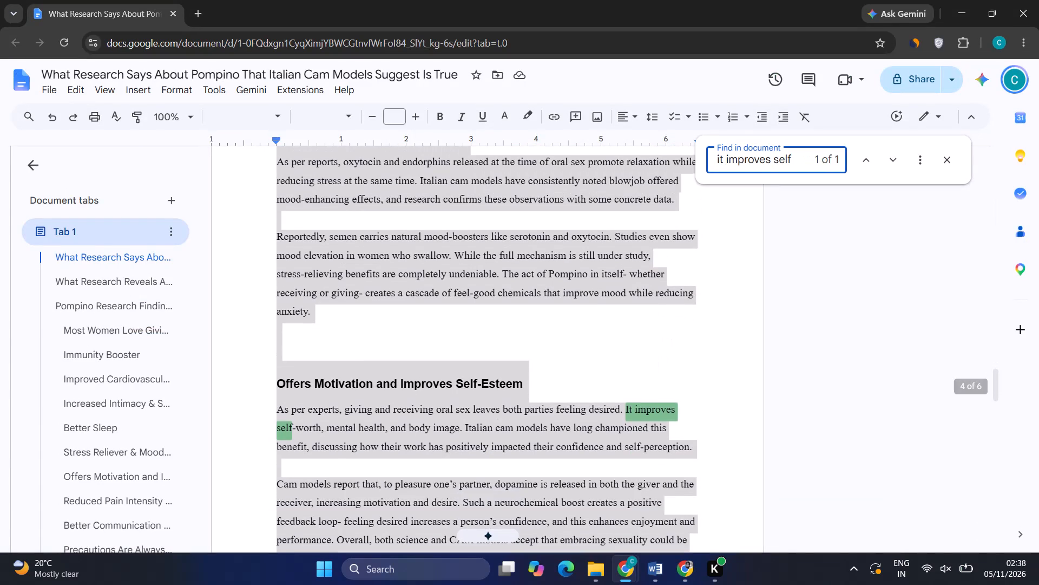
{"action": "left_click", "coordinate": [325, 430]}
{"action": "key", "text": "Right"}
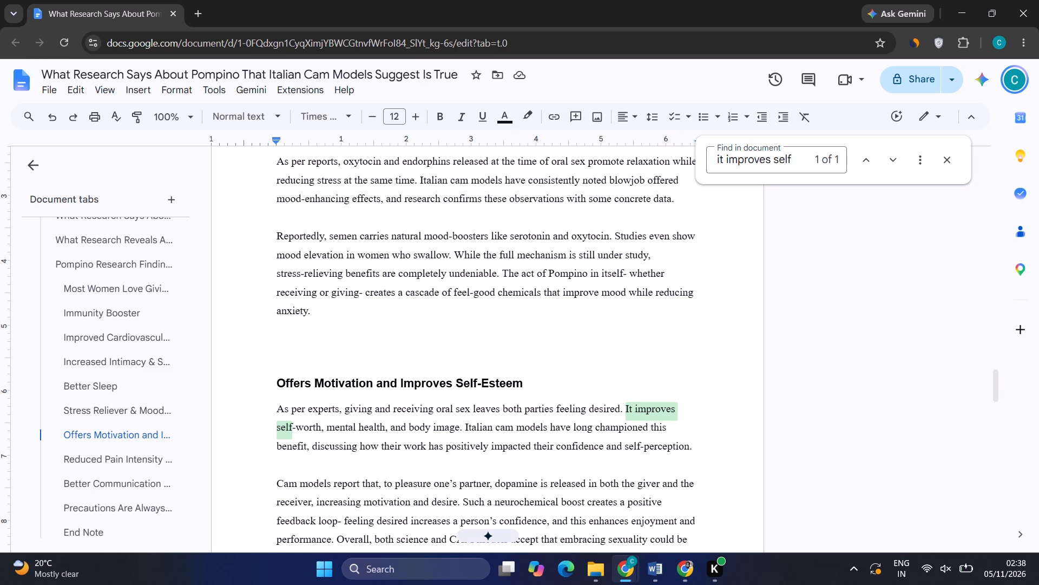
{"action": "type", "text": "one's"}
{"action": "key", "text": "space"}
{"action": "key", "text": "ctrl+shift+Right"}
{"action": "key", "text": "ctrl+shift+Right"}
{"action": "key", "text": "ctrl+shift+Right"}
{"action": "key", "text": "ctrl+shift+Right"}
{"action": "key", "text": "Right"}
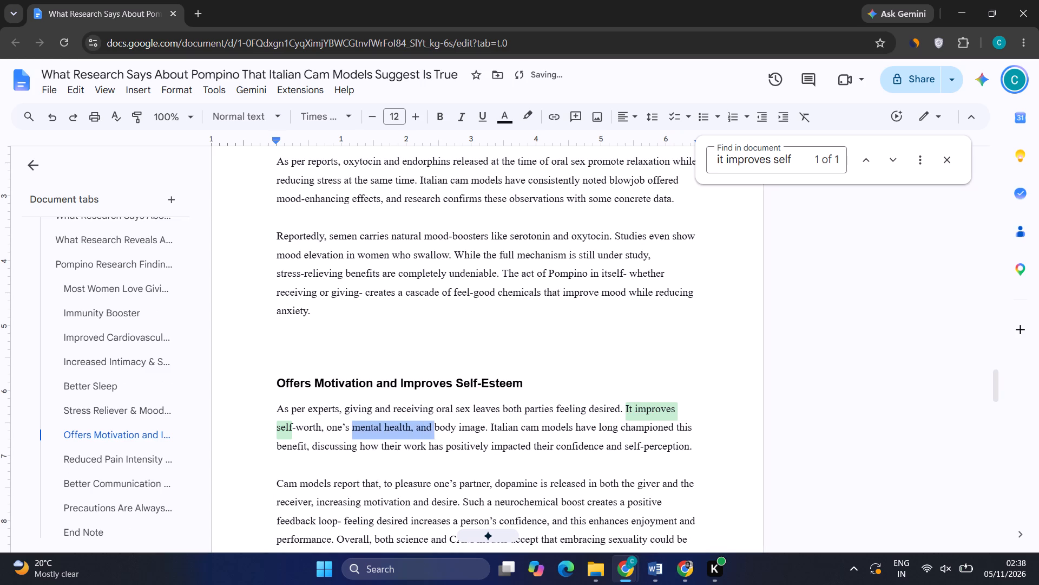
{"action": "type", "text": "also their"}
{"action": "key", "text": "space"}
Reword the following sentence about Italian cam models to say they "have for long championed all these benefits".
{"action": "key", "text": "alt+Tab"}
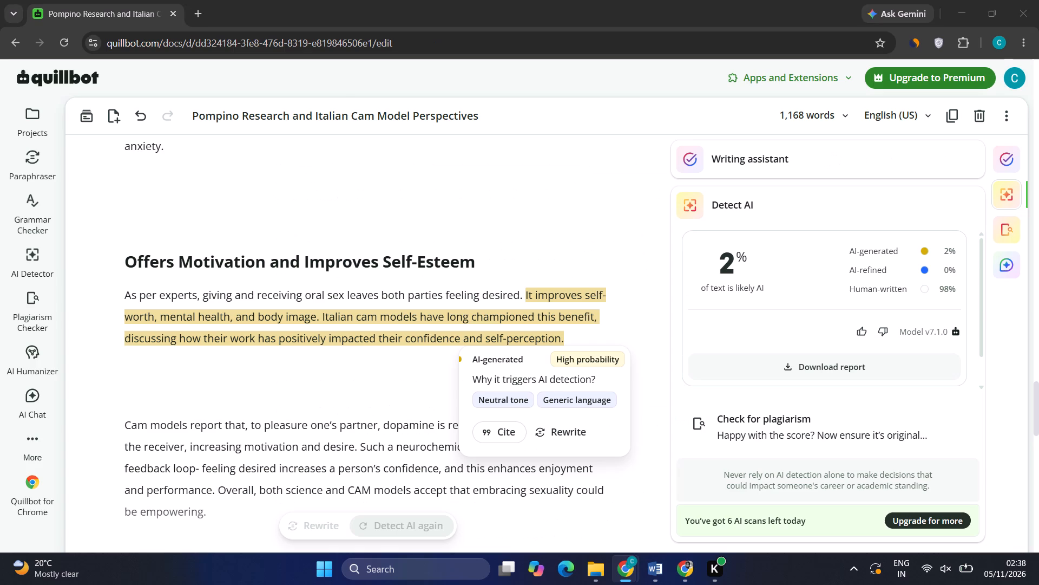
{"action": "key", "text": "alt+Tab"}
{"action": "key", "text": "ctrl+shift+Right"}
{"action": "key", "text": "ctrl+shift+Right"}
{"action": "key", "text": "ctrl+shift+Right"}
{"action": "key", "text": "ctrl+shift+Right"}
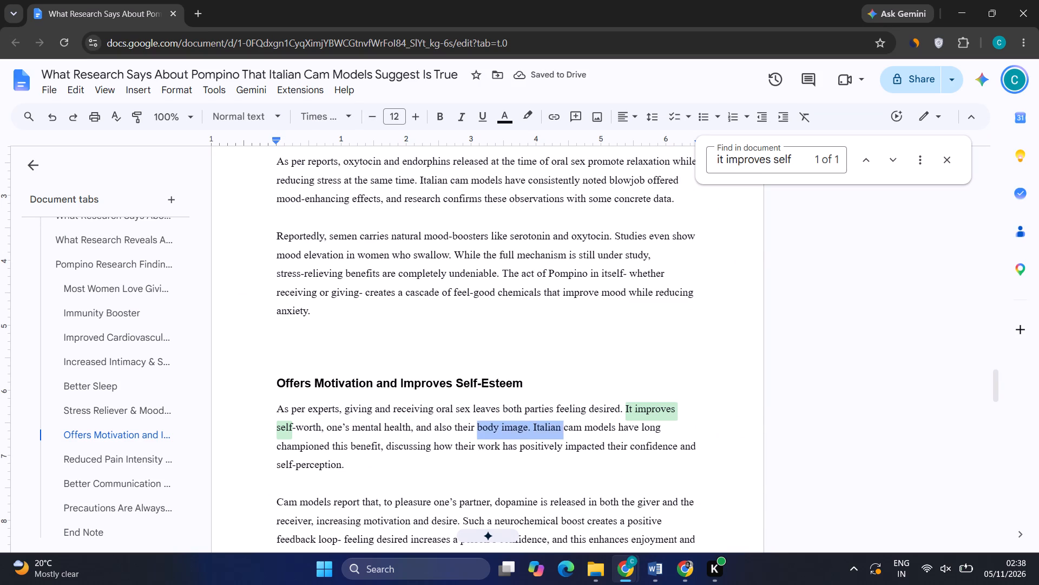
{"action": "key", "text": "End"}
{"action": "key", "text": "ctrl+shift+Left"}
{"action": "key", "text": "Left"}
{"action": "type", "text": "for"}
{"action": "key", "text": "space"}
{"action": "key", "text": "ctrl+shift+Right"}
{"action": "key", "text": "ctrl+shift+Right"}
{"action": "key", "text": "ctrl+shift+Right"}
{"action": "key", "text": "Right"}
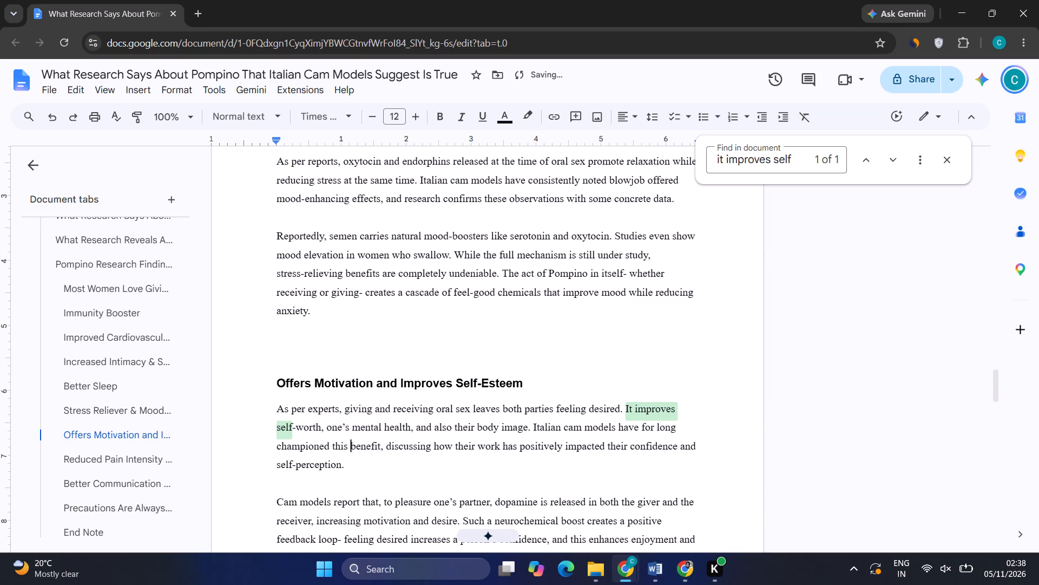
{"action": "key", "text": "ctrl+shift+Left"}
{"action": "type", "text": "all these"}
{"action": "key", "text": "space"}
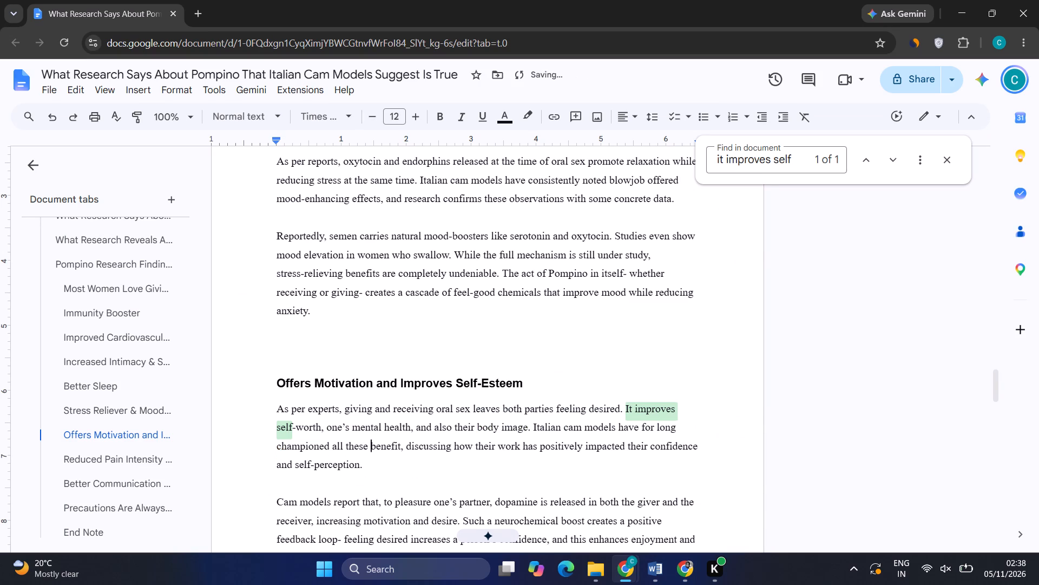
{"action": "key", "text": "ctrl+Right"}
{"action": "key", "text": "Right"}
{"action": "key", "text": "Left"}
{"action": "key", "text": "s"}
In the same sentence, replace "discussing" with "ensuring to discuss with their audiences and the world," before "how their work".
{"action": "key", "text": "Right"}
{"action": "key", "text": "Right"}
{"action": "type", "text": "ensuring to"}
{"action": "key", "text": "space"}
{"action": "key", "text": "ctrl+shift+Right"}
{"action": "key", "text": "Right"}
{"action": "key", "text": "BackSpace"}
{"action": "key", "text": "BackSpace"}
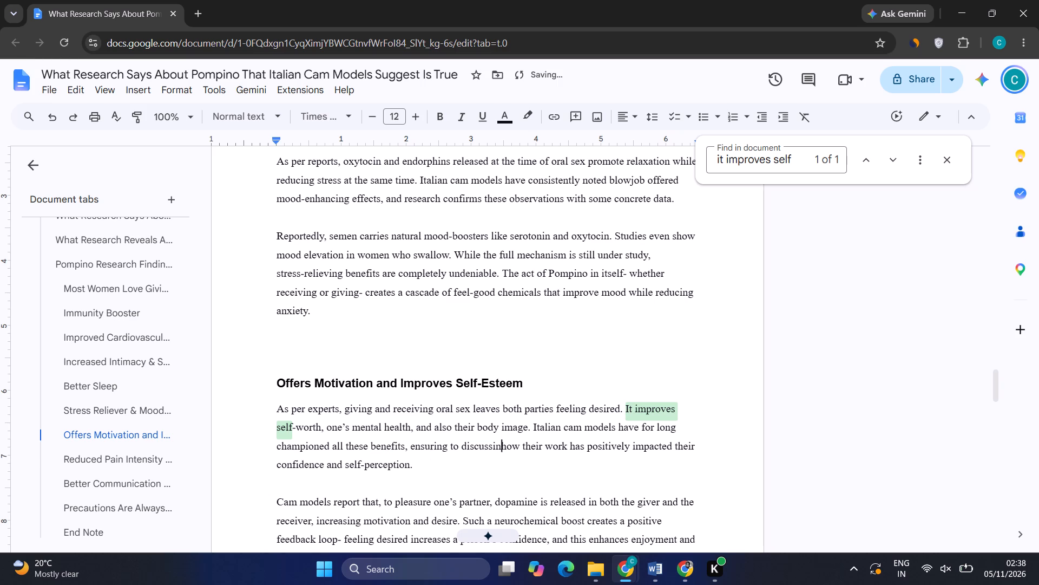
{"action": "key", "text": "BackSpace"}
{"action": "key", "text": "BackSpace"}
{"action": "key", "text": "space"}
{"action": "type", "text": "with their audiences and the world,"}
{"action": "key", "text": "space"}
{"action": "key", "text": "ctrl+shift+Right"}
{"action": "key", "text": "ctrl+shift+Right"}
{"action": "key", "text": "ctrl+shift+Right"}
{"action": "key", "text": "ctrl+shift+Right"}
{"action": "key", "text": "Right"}
{"action": "key", "text": "Right"}
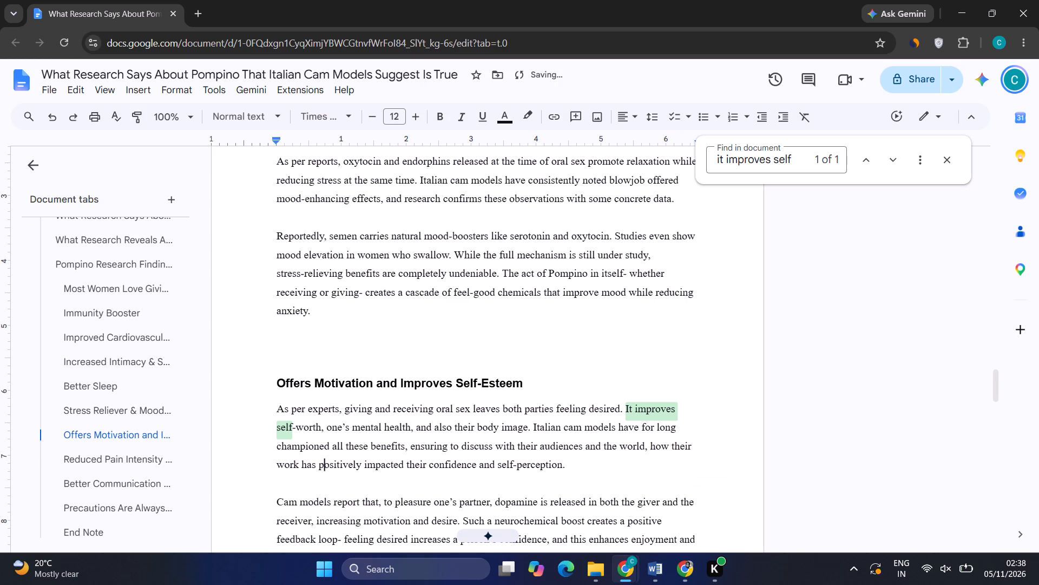
{"action": "key", "text": "ctrl+shift+Right"}
{"action": "key", "text": "ctrl+shift+Right"}
{"action": "key", "text": "ctrl+shift+Right"}
{"action": "key", "text": "ctrl+shift+Right"}
{"action": "key", "text": "ctrl+shift+Right"}
{"action": "key", "text": "ctrl+shift+Right"}
{"action": "key", "text": "Right"}
Return to the start of the article and proofread the introductory paragraph on oral intimacy and Italian cam models' views.
{"action": "key", "text": "ctrl+a"}
{"action": "key", "text": "Up"}
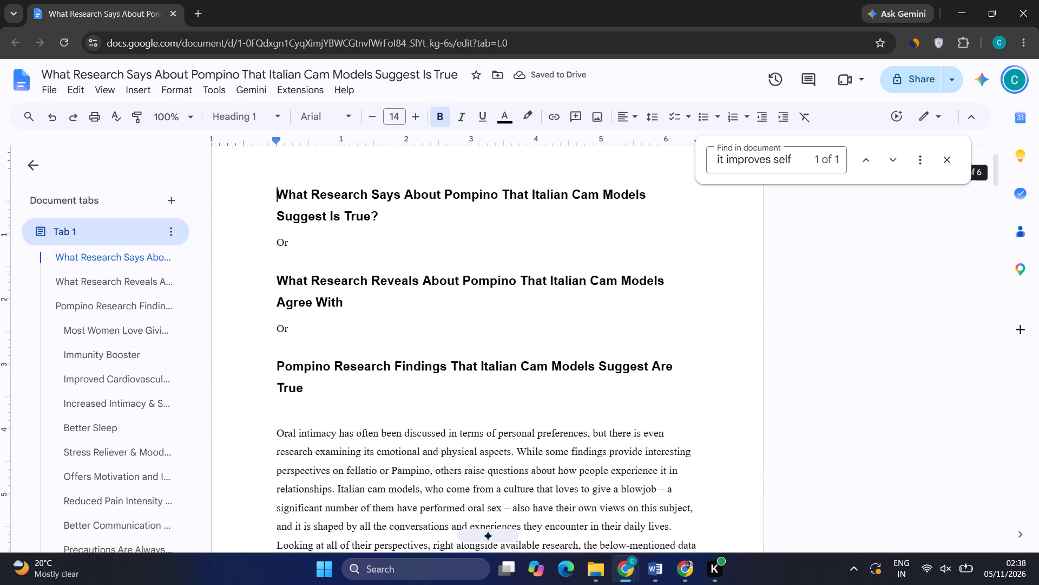
{"action": "key", "text": "Down"}
{"action": "key", "text": "Down"}
{"action": "key", "text": "ctrl+shift+Down"}
{"action": "key", "text": "ctrl+shift+Down"}
{"action": "key", "text": "ctrl+shift+Down"}
{"action": "key", "text": "ctrl+shift+Down"}
{"action": "key", "text": "Right"}
{"action": "key", "text": "Down"}
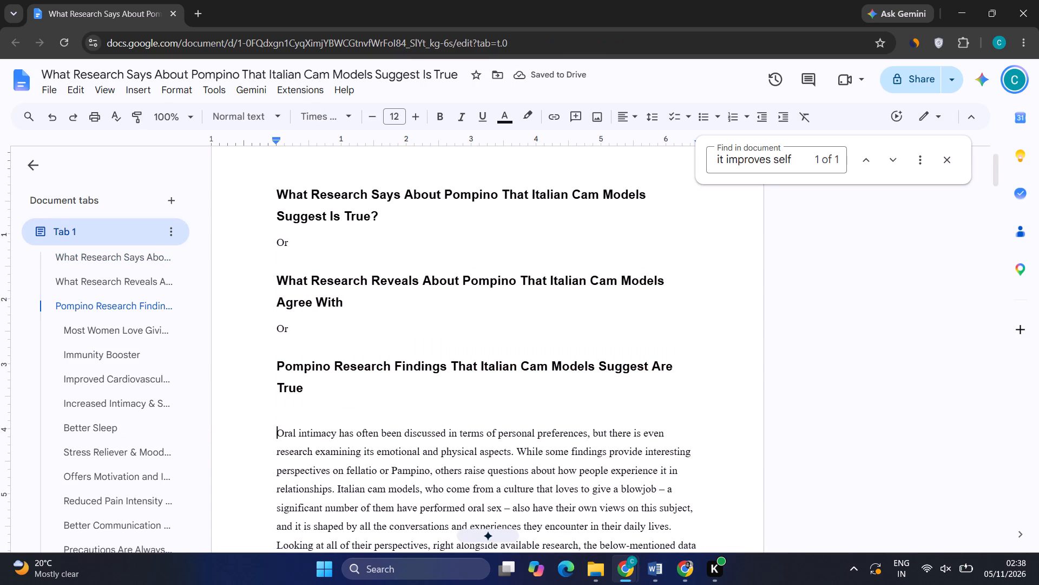
{"action": "key", "text": "Down"}
{"action": "key", "text": "ctrl+shift+Right"}
{"action": "key", "text": "ctrl+shift+Right"}
{"action": "key", "text": "ctrl+shift+Right"}
{"action": "key", "text": "ctrl+shift+Right"}
{"action": "key", "text": "ctrl+shift+Right"}
{"action": "key", "text": "ctrl+shift+Right"}
{"action": "key", "text": "ctrl+shift+Right"}
{"action": "key", "text": "ctrl+shift+Right"}
{"action": "key", "text": "ctrl+shift+Right"}
{"action": "key", "text": "ctrl+shift+Right"}
{"action": "key", "text": "ctrl+shift+Right"}
{"action": "key", "text": "ctrl+shift+Right"}
{"action": "key", "text": "ctrl+shift+Right"}
{"action": "key", "text": "ctrl+shift+Right"}
{"action": "key", "text": "ctrl+shift+Right"}
{"action": "key", "text": "ctrl+shift+Right"}
{"action": "key", "text": "ctrl+shift+Right"}
{"action": "key", "text": "ctrl+shift+Right"}
{"action": "key", "text": "ctrl+shift+Right"}
{"action": "key", "text": "ctrl+shift+Right"}
{"action": "key", "text": "ctrl+shift+Right"}
{"action": "key", "text": "ctrl+shift+Right"}
{"action": "key", "text": "ctrl+shift+Right"}
{"action": "key", "text": "ctrl+shift+Right"}
{"action": "key", "text": "ctrl+shift+Right"}
{"action": "key", "text": "ctrl+shift+Right"}
{"action": "key", "text": "ctrl+shift+Right"}
{"action": "key", "text": "ctrl+shift+Right"}
{"action": "key", "text": "ctrl+shift+Right"}
{"action": "key", "text": "ctrl+shift+Right"}
{"action": "key", "text": "ctrl+shift+Right"}
{"action": "key", "text": "ctrl+shift+Right"}
{"action": "key", "text": "ctrl+shift+Right"}
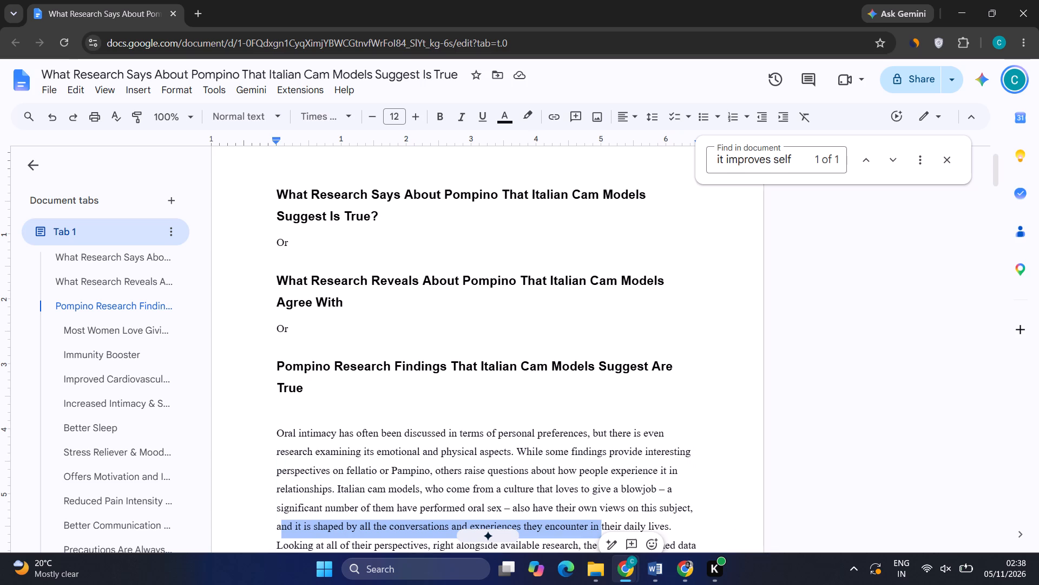
{"action": "key", "text": "Up"}
{"action": "key", "text": "Up"}
{"action": "key", "text": "ctrl+shift+Right"}
{"action": "key", "text": "ctrl+shift+Right"}
{"action": "key", "text": "ctrl+shift+Right"}
{"action": "key", "text": "ctrl+shift+Right"}
{"action": "key", "text": "ctrl+shift+Right"}
{"action": "key", "text": "ctrl+shift+Right"}
{"action": "key", "text": "ctrl+shift+Right"}
{"action": "key", "text": "ctrl+shift+Right"}
{"action": "key", "text": "ctrl+shift+Right"}
{"action": "key", "text": "ctrl+shift+Right"}
{"action": "key", "text": "ctrl+shift+Right"}
{"action": "key", "text": "ctrl+shift+Right"}
{"action": "key", "text": "ctrl+shift+Right"}
{"action": "key", "text": "ctrl+shift+Right"}
{"action": "key", "text": "ctrl+shift+Right"}
{"action": "key", "text": "ctrl+shift+Right"}
{"action": "key", "text": "ctrl+shift+Right"}
{"action": "key", "text": "ctrl+shift+Right"}
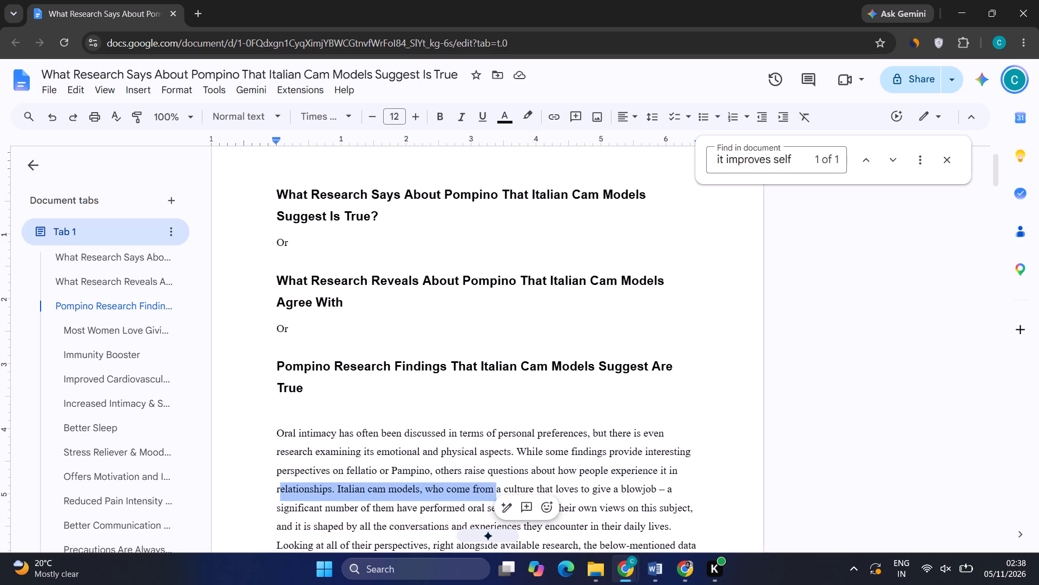
{"action": "key", "text": "Right"}
{"action": "key", "text": "ctrl+shift+Right"}
{"action": "key", "text": "ctrl+shift+Right"}
{"action": "key", "text": "ctrl+shift+Right"}
{"action": "key", "text": "ctrl+shift+Right"}
{"action": "key", "text": "ctrl+shift+Right"}
{"action": "key", "text": "ctrl+shift+Right"}
{"action": "key", "text": "Right"}
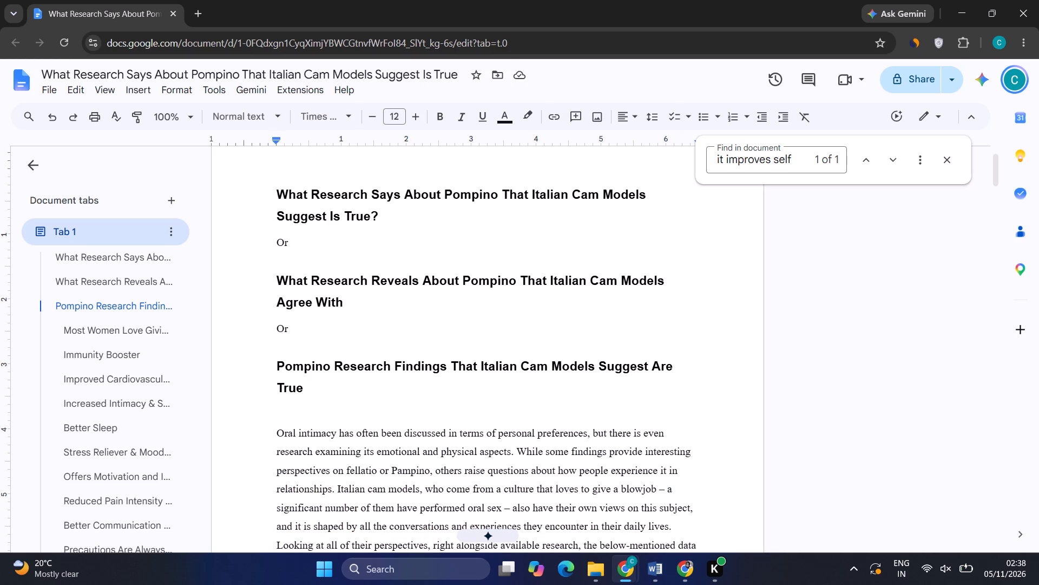
{"action": "key", "text": "ctrl+shift+Right"}
{"action": "key", "text": "ctrl+shift+Right"}
{"action": "key", "text": "ctrl+shift+Right"}
{"action": "key", "text": "ctrl+shift+Right"}
{"action": "key", "text": "ctrl+shift+Right"}
{"action": "key", "text": "ctrl+shift+Right"}
{"action": "key", "text": "ctrl+shift+Right"}
{"action": "key", "text": "ctrl+shift+Right"}
{"action": "key", "text": "ctrl+shift+Right"}
{"action": "key", "text": "Right"}
{"action": "key", "text": "ctrl+shift+Right"}
{"action": "key", "text": "ctrl+shift+Right"}
{"action": "key", "text": "ctrl+shift+Right"}
{"action": "key", "text": "ctrl+shift+Right"}
{"action": "key", "text": "ctrl+shift+Right"}
{"action": "key", "text": "ctrl+shift+Right"}
{"action": "key", "text": "ctrl+shift+Right"}
{"action": "key", "text": "ctrl+shift+Right"}
{"action": "key", "text": "ctrl+shift+Right"}
{"action": "key", "text": "ctrl+shift+Right"}
{"action": "key", "text": "ctrl+shift+Right"}
{"action": "key", "text": "ctrl+shift+Right"}
{"action": "key", "text": "ctrl+shift+Right"}
{"action": "key", "text": "ctrl+shift+Right"}
{"action": "key", "text": "ctrl+shift+Right"}
{"action": "key", "text": "ctrl+shift+Right"}
{"action": "key", "text": "ctrl+shift+Right"}
{"action": "key", "text": "ctrl+shift+Right"}
{"action": "key", "text": "ctrl+shift+Right"}
{"action": "key", "text": "ctrl+shift+Right"}
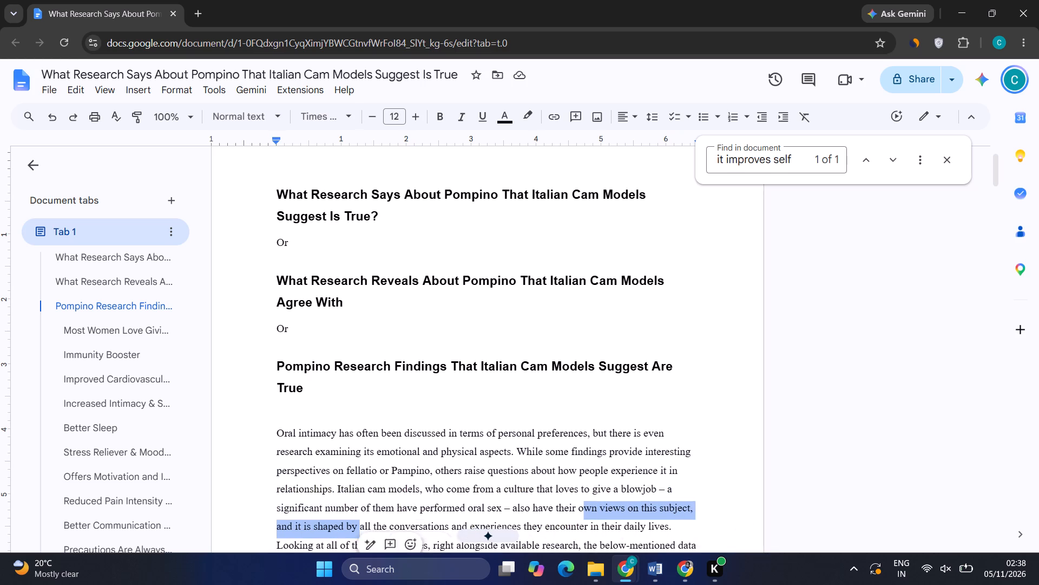
{"action": "key", "text": "Right"}
{"action": "key", "text": "ctrl+shift+Down"}
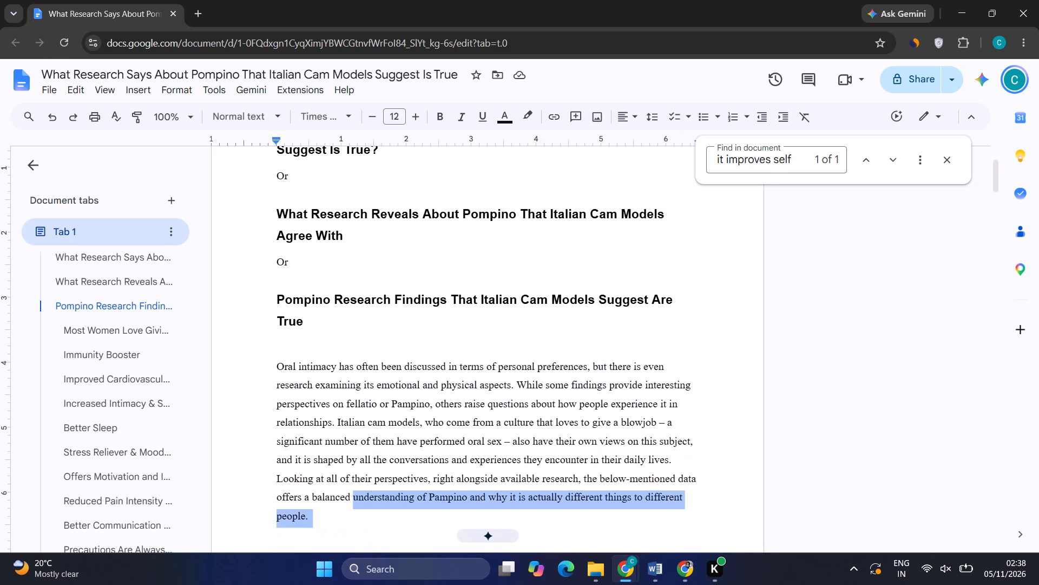
Proofread the opening paragraph under "Most Women Love Giving Blow Jobs", covering the survey statistics and Italian cam models' observations.
{"action": "key", "text": "ctrl+shift+Down"}
{"action": "key", "text": "ctrl+shift+Down"}
{"action": "key", "text": "Right"}
{"action": "key", "text": "ctrl+shift+Down"}
{"action": "key", "text": "Right"}
{"action": "key", "text": "ctrl+shift+Down"}
{"action": "key", "text": "Left"}
{"action": "key", "text": "ctrl+shift+Right"}
{"action": "key", "text": "ctrl+shift+Right"}
{"action": "key", "text": "ctrl+shift+Right"}
{"action": "key", "text": "ctrl+shift+Right"}
{"action": "key", "text": "ctrl+shift+Right"}
{"action": "key", "text": "ctrl+shift+Right"}
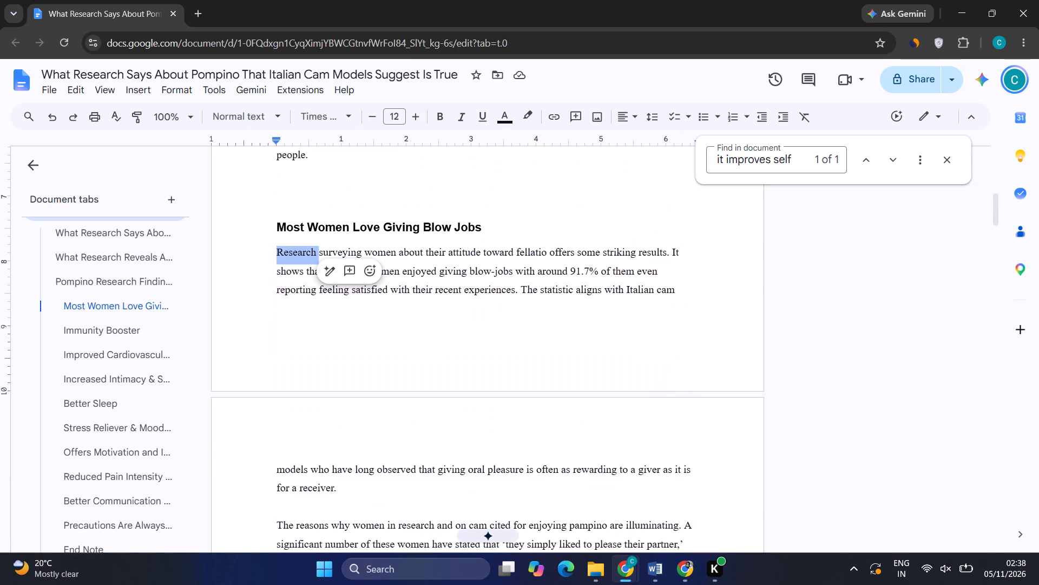
{"action": "key", "text": "Right"}
{"action": "key", "text": "ctrl+shift+Right"}
{"action": "key", "text": "ctrl+shift+Right"}
{"action": "key", "text": "ctrl+shift+Right"}
{"action": "key", "text": "ctrl+shift+Right"}
{"action": "key", "text": "ctrl+shift+Right"}
{"action": "key", "text": "ctrl+shift+Right"}
{"action": "key", "text": "ctrl+shift+Right"}
{"action": "key", "text": "Right"}
{"action": "key", "text": "ctrl+shift+Right"}
{"action": "key", "text": "ctrl+shift+Right"}
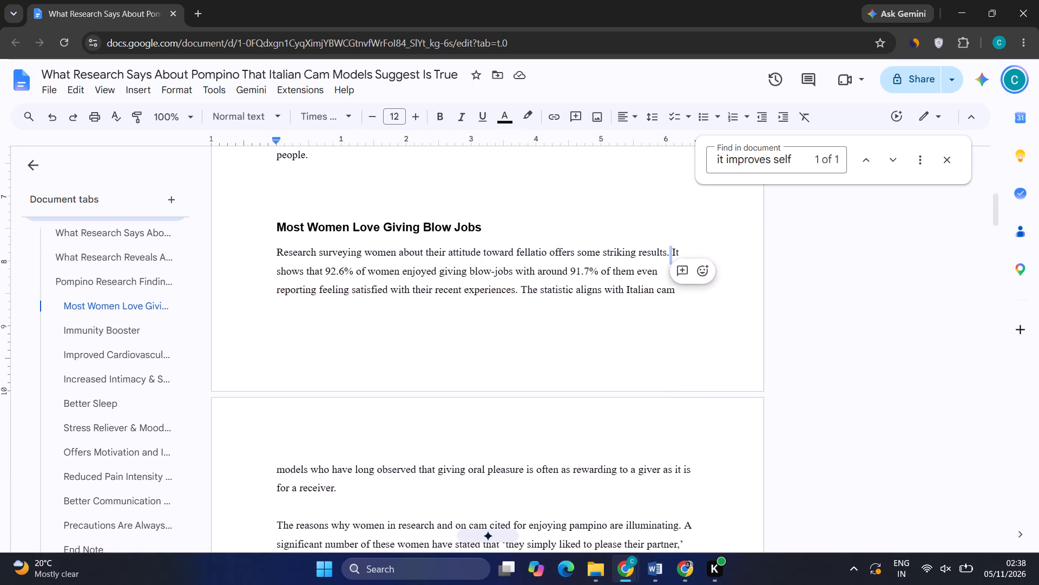
{"action": "key", "text": "Right"}
{"action": "key", "text": "ctrl+shift+Right"}
{"action": "key", "text": "ctrl+shift+Right"}
{"action": "key", "text": "ctrl+shift+Right"}
{"action": "key", "text": "ctrl+shift+Right"}
{"action": "key", "text": "Right"}
{"action": "key", "text": "ctrl+shift+Right"}
{"action": "key", "text": "ctrl+shift+Right"}
{"action": "key", "text": "ctrl+shift+Right"}
{"action": "key", "text": "ctrl+shift+Right"}
{"action": "key", "text": "ctrl+shift+Right"}
{"action": "key", "text": "ctrl+shift+Right"}
{"action": "key", "text": "Right"}
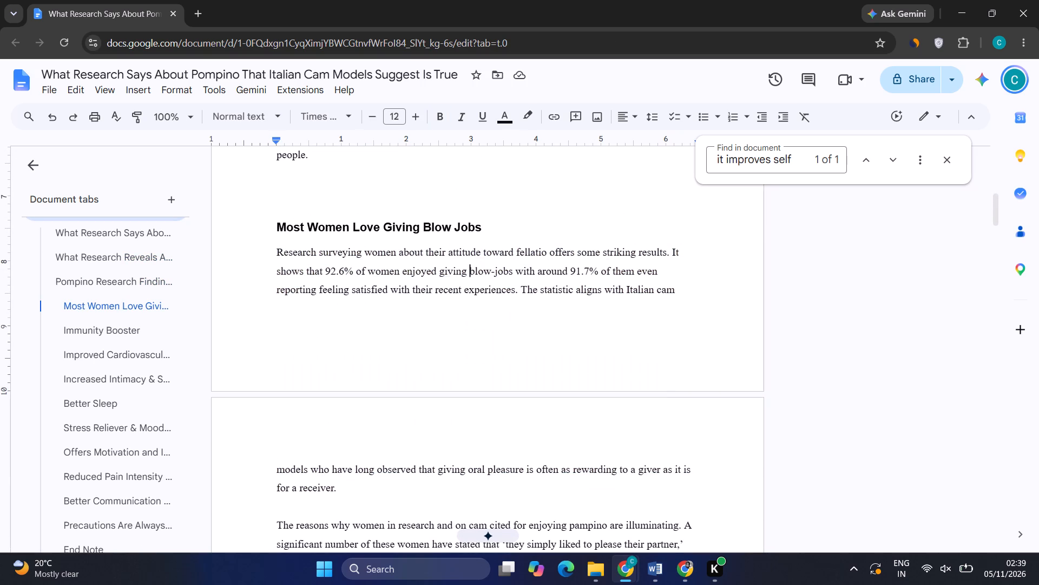
{"action": "key", "text": "ctrl+shift+Right"}
{"action": "key", "text": "ctrl+shift+Right"}
{"action": "key", "text": "ctrl+shift+Right"}
{"action": "key", "text": "ctrl+shift+Right"}
{"action": "key", "text": "ctrl+shift+Right"}
{"action": "key", "text": "ctrl+shift+Right"}
{"action": "key", "text": "ctrl+shift+Right"}
{"action": "key", "text": "ctrl+shift+Right"}
{"action": "key", "text": "ctrl+shift+Right"}
{"action": "key", "text": "ctrl+shift+Right"}
{"action": "key", "text": "ctrl+shift+Right"}
{"action": "key", "text": "Right"}
{"action": "key", "text": "ctrl+shift+Right"}
{"action": "key", "text": "ctrl+shift+Right"}
{"action": "key", "text": "ctrl+shift+Right"}
{"action": "key", "text": "ctrl+shift+Right"}
{"action": "key", "text": "ctrl+shift+Right"}
{"action": "key", "text": "ctrl+shift+Right"}
{"action": "key", "text": "ctrl+shift+Right"}
{"action": "key", "text": "ctrl+shift+Right"}
{"action": "key", "text": "ctrl+shift+Right"}
{"action": "key", "text": "ctrl+shift+Right"}
{"action": "key", "text": "ctrl+shift+Right"}
{"action": "key", "text": "ctrl+shift+Right"}
{"action": "key", "text": "ctrl+shift+Right"}
{"action": "key", "text": "ctrl+shift+Right"}
{"action": "key", "text": "ctrl+shift+Right"}
{"action": "key", "text": "ctrl+shift+Right"}
{"action": "key", "text": "ctrl+shift+Right"}
{"action": "key", "text": "ctrl+shift+Right"}
{"action": "key", "text": "ctrl+shift+Right"}
{"action": "key", "text": "ctrl+shift+Right"}
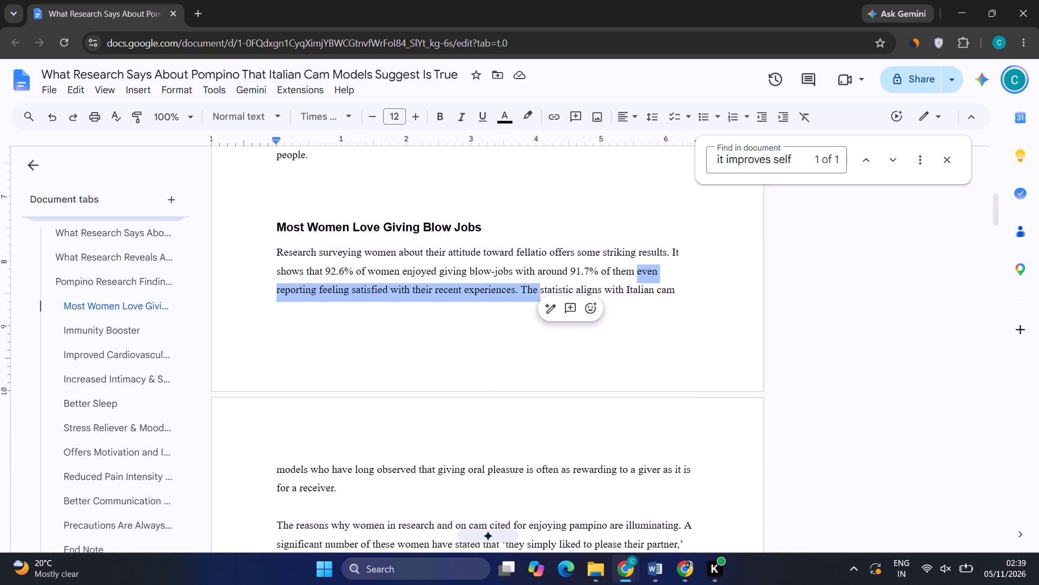
{"action": "key", "text": "Right"}
{"action": "key", "text": "ctrl+shift+Right"}
{"action": "key", "text": "ctrl+shift+Right"}
{"action": "key", "text": "ctrl+shift+Right"}
{"action": "key", "text": "ctrl+shift+Right"}
{"action": "key", "text": "ctrl+shift+Right"}
{"action": "key", "text": "ctrl+shift+Right"}
{"action": "key", "text": "ctrl+shift+Right"}
{"action": "key", "text": "ctrl+shift+Right"}
{"action": "key", "text": "ctrl+shift+Right"}
{"action": "key", "text": "ctrl+shift+Right"}
{"action": "key", "text": "ctrl+shift+Right"}
{"action": "key", "text": "ctrl+shift+Right"}
{"action": "key", "text": "ctrl+shift+Right"}
{"action": "key", "text": "ctrl+shift+Right"}
{"action": "key", "text": "ctrl+shift+Right"}
{"action": "key", "text": "ctrl+shift+Right"}
{"action": "key", "text": "ctrl+shift+Right"}
{"action": "key", "text": "ctrl+shift+Right"}
{"action": "key", "text": "ctrl+shift+Right"}
{"action": "key", "text": "ctrl+shift+Right"}
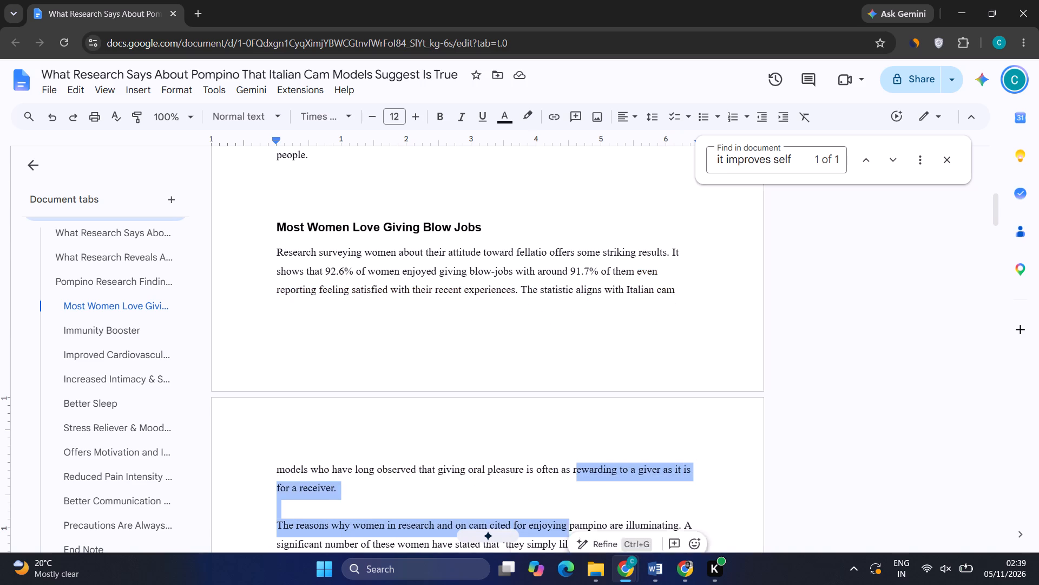
Proofread the section's second paragraph, on women's reasons for enjoyment, up to the bare onscreens.me web address.
{"action": "key", "text": "Right"}
{"action": "key", "text": "ctrl+shift+Down"}
{"action": "key", "text": "Left"}
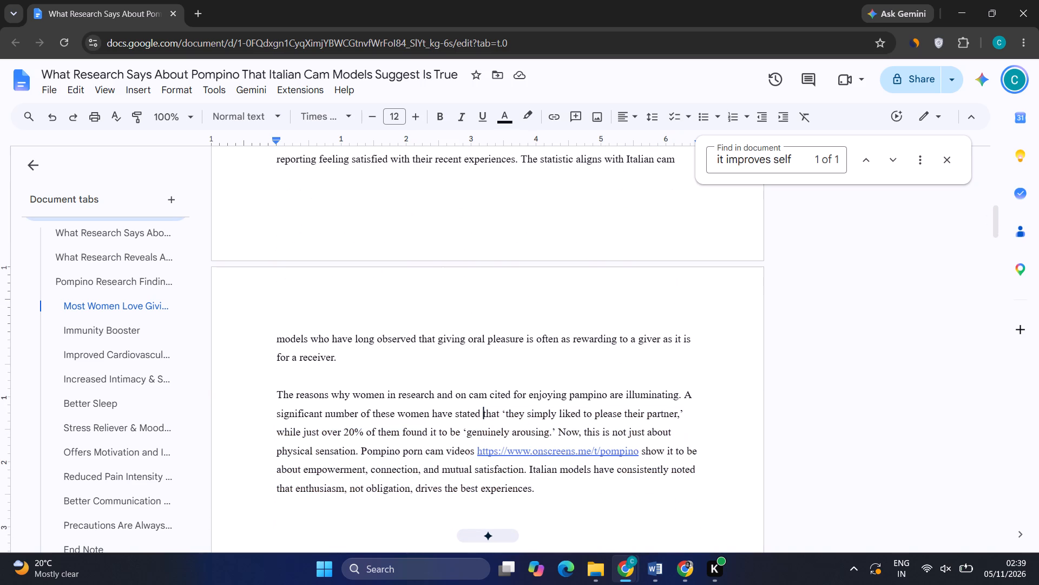
{"action": "key", "text": "End"}
{"action": "key", "text": "Right"}
{"action": "key", "text": "End"}
{"action": "key", "text": "ctrl+shift+Right"}
{"action": "key", "text": "ctrl+shift+Right"}
{"action": "key", "text": "ctrl+shift+Right"}
{"action": "key", "text": "ctrl+shift+Right"}
{"action": "key", "text": "ctrl+shift+Right"}
{"action": "key", "text": "ctrl+shift+Right"}
{"action": "key", "text": "ctrl+shift+Right"}
{"action": "key", "text": "ctrl+shift+Right"}
{"action": "key", "text": "ctrl+shift+Right"}
{"action": "key", "text": "Right"}
{"action": "key", "text": "ctrl+shift+Left"}
{"action": "key", "text": "Left"}
{"action": "key", "text": "ctrl+shift+Right"}
{"action": "key", "text": "ctrl+shift+Right"}
{"action": "key", "text": "ctrl+shift+Right"}
{"action": "key", "text": "ctrl+shift+Right"}
{"action": "key", "text": "ctrl+shift+Right"}
{"action": "key", "text": "ctrl+shift+Right"}
{"action": "key", "text": "ctrl+shift+Right"}
{"action": "key", "text": "ctrl+shift+Right"}
{"action": "key", "text": "ctrl+shift+Right"}
Cut the bare onscreens.me address after "Pompino porn cam videos", keeping one space before "show it to be".
{"action": "key", "text": "ctrl+shift+Right"}
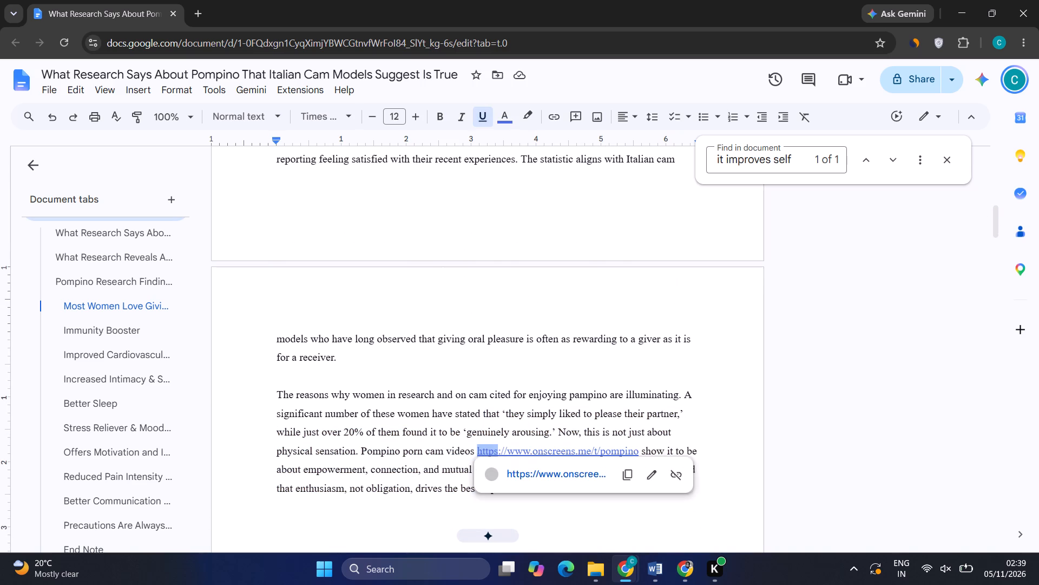
{"action": "key", "text": "ctrl+shift+Right"}
{"action": "key", "text": "ctrl+shift+Right"}
{"action": "key", "text": "ctrl+shift+Left"}
{"action": "key", "text": "ctrl+x"}
{"action": "key", "text": "BackSpace"}
{"action": "key", "text": "space"}
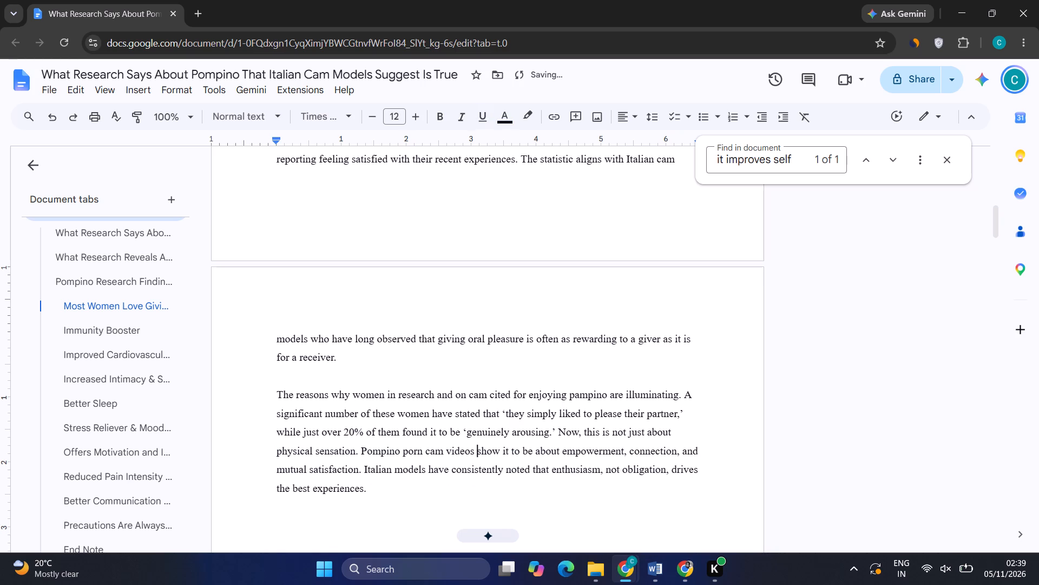
Make the phrase "Pompino porn cam videos" bold.
{"action": "key", "text": "Left"}
{"action": "key", "text": "ctrl+shift+Left"}
{"action": "key", "text": "ctrl+shift+Left"}
{"action": "key", "text": "ctrl+shift+Left"}
{"action": "key", "text": "ctrl+b"}
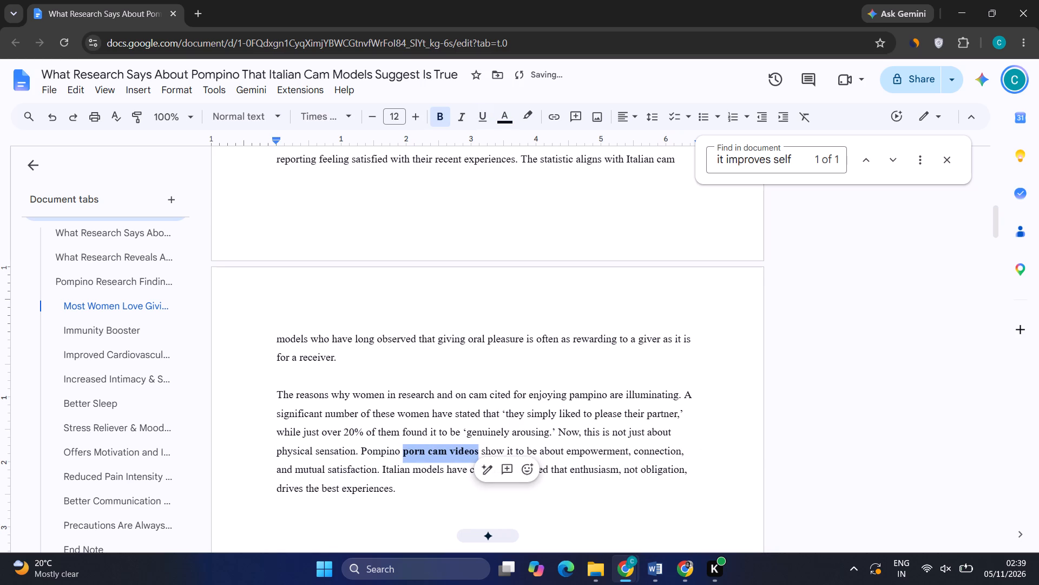
{"action": "key", "text": "ctrl+shift+Left"}
{"action": "key", "text": "ctrl+b"}
{"action": "key", "text": "ctrl+b"}
{"action": "key", "text": "ctrl+b"}
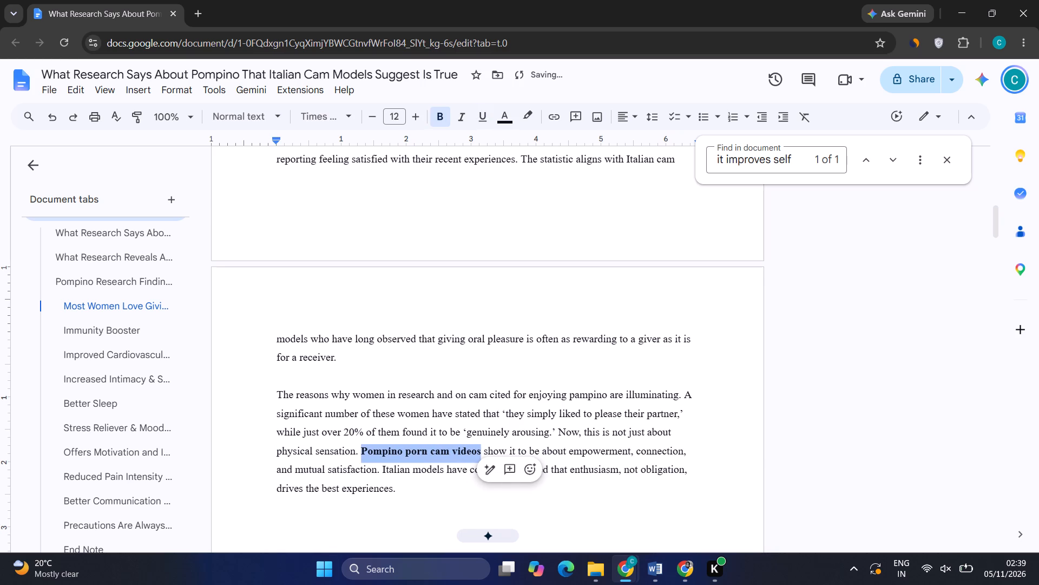
{"action": "right_click", "coordinate": [429, 458]}
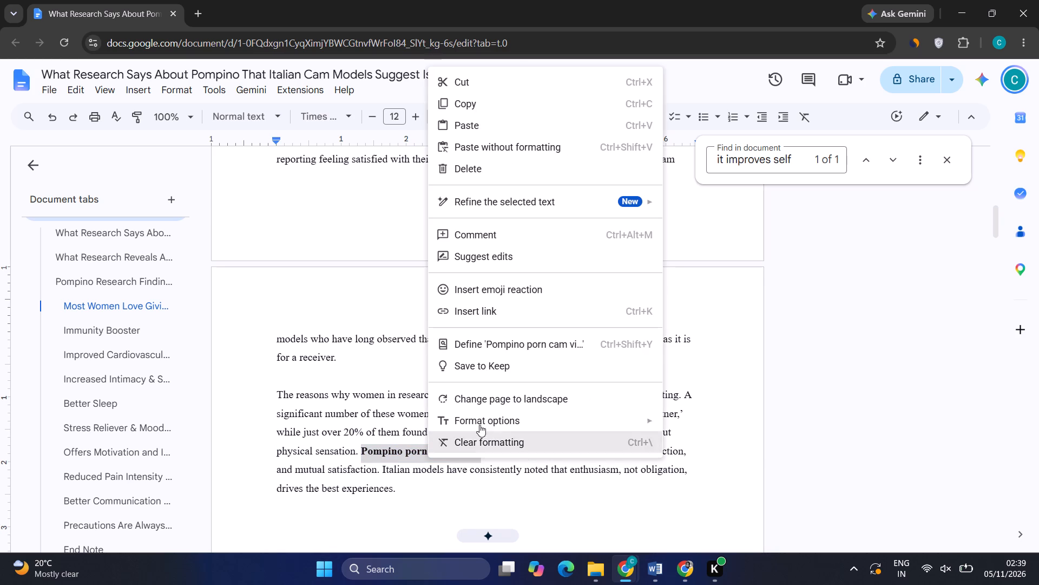
{"action": "left_click", "coordinate": [528, 308]}
{"action": "key", "text": "ctrl+v"}
{"action": "key", "text": "Return"}
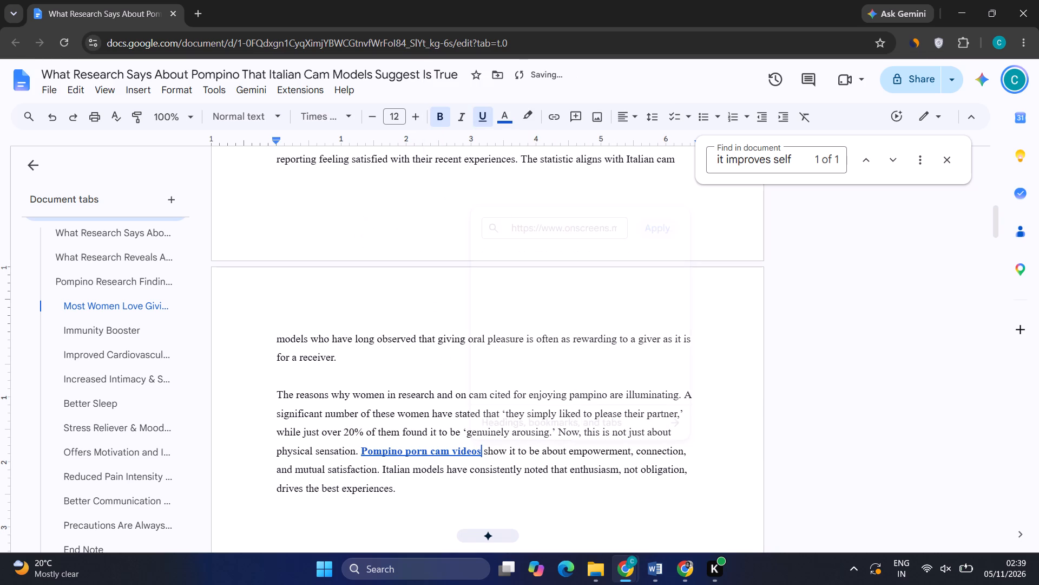
Proofread the rest of the paragraph after the "Pompino porn cam videos" link, from "show it to be about empowerment".
{"action": "key", "text": "Right"}
{"action": "key", "text": "Right"}
{"action": "key", "text": "ctrl+shift+Right"}
{"action": "key", "text": "ctrl+shift+Right"}
{"action": "key", "text": "ctrl+shift+Right"}
{"action": "key", "text": "ctrl+shift+Right"}
{"action": "key", "text": "ctrl+shift+Right"}
{"action": "key", "text": "ctrl+shift+Right"}
{"action": "key", "text": "ctrl+shift+Right"}
{"action": "key", "text": "ctrl+shift+Right"}
{"action": "key", "text": "ctrl+shift+Right"}
{"action": "key", "text": "ctrl+shift+Right"}
{"action": "key", "text": "ctrl+shift+Right"}
{"action": "key", "text": "ctrl+shift+Right"}
{"action": "key", "text": "ctrl+shift+Right"}
{"action": "key", "text": "ctrl+shift+Right"}
{"action": "key", "text": "ctrl+shift+Right"}
{"action": "key", "text": "ctrl+shift+Right"}
{"action": "key", "text": "ctrl+shift+Right"}
{"action": "key", "text": "ctrl+shift+Right"}
{"action": "key", "text": "ctrl+shift+Right"}
{"action": "key", "text": "ctrl+shift+Right"}
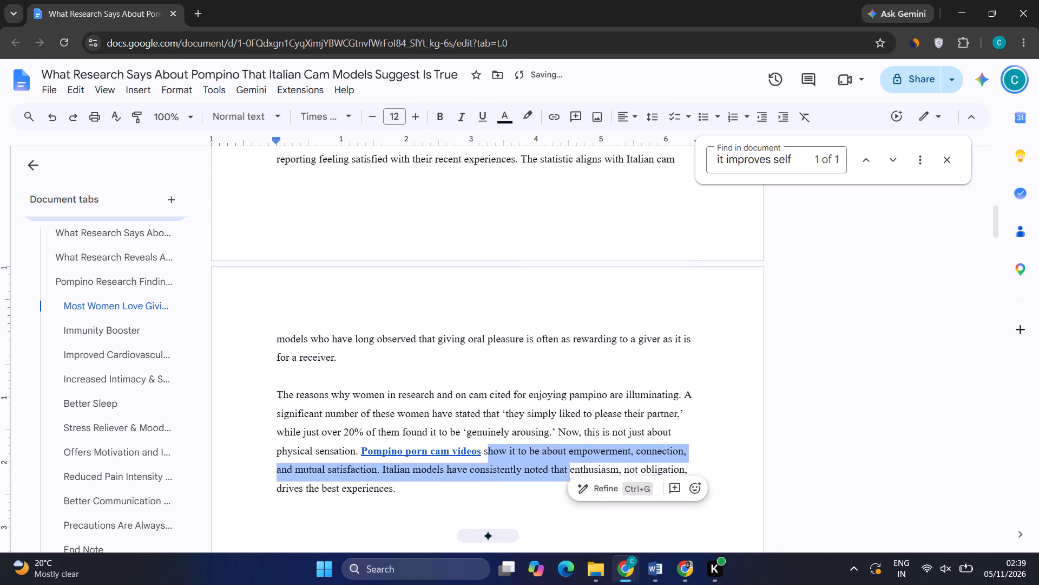
{"action": "key", "text": "Right"}
Proofread the first paragraph of the "Immunity Booster" section, on the National Institutes of Health finding, phrase by phrase.
{"action": "key", "text": "ctrl+shift+Down"}
{"action": "key", "text": "ctrl+shift+Down"}
{"action": "key", "text": "ctrl+shift+Down"}
{"action": "key", "text": "ctrl+shift+Down"}
{"action": "key", "text": "Right"}
{"action": "key", "text": "ctrl+shift+Down"}
{"action": "key", "text": "Right"}
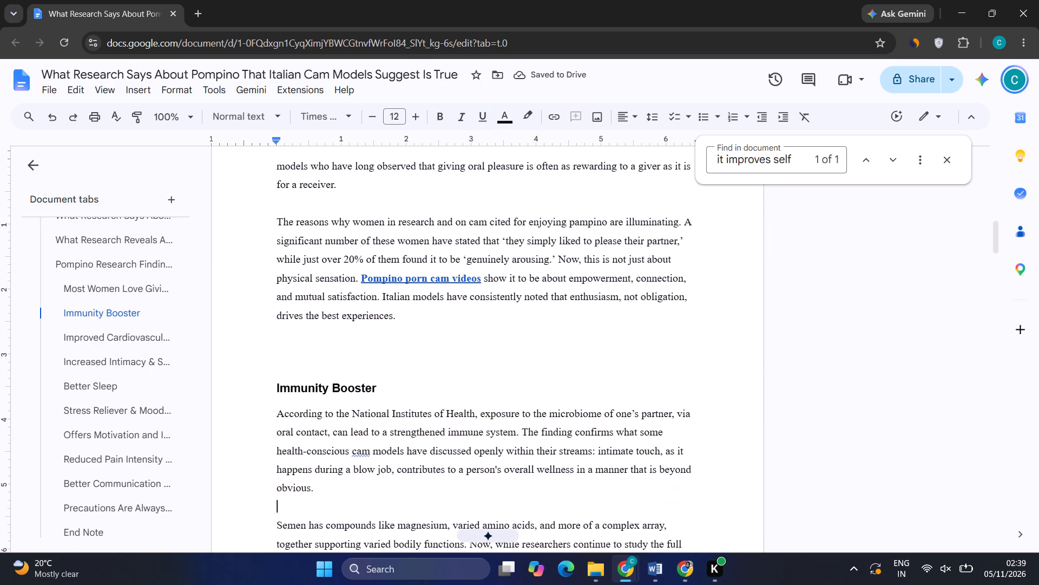
{"action": "key", "text": "ctrl+shift+Up"}
{"action": "key", "text": "Left"}
{"action": "key", "text": "ctrl+shift+Right"}
{"action": "key", "text": "ctrl+shift+Right"}
{"action": "key", "text": "ctrl+shift+Right"}
{"action": "key", "text": "ctrl+shift+Right"}
{"action": "key", "text": "ctrl+shift+Right"}
{"action": "key", "text": "ctrl+shift+Right"}
{"action": "key", "text": "ctrl+shift+Right"}
{"action": "key", "text": "ctrl+shift+Right"}
{"action": "key", "text": "ctrl+shift+Right"}
{"action": "key", "text": "ctrl+shift+Right"}
{"action": "key", "text": "ctrl+shift+Right"}
{"action": "key", "text": "ctrl+shift+Right"}
{"action": "key", "text": "ctrl+shift+Right"}
{"action": "key", "text": "ctrl+shift+Right"}
{"action": "key", "text": "ctrl+shift+Right"}
{"action": "key", "text": "ctrl+shift+Right"}
{"action": "key", "text": "ctrl+shift+Right"}
{"action": "key", "text": "ctrl+shift+Right"}
{"action": "key", "text": "ctrl+shift+Right"}
{"action": "key", "text": "ctrl+shift+Right"}
{"action": "key", "text": "Right"}
{"action": "key", "text": "ctrl+shift+Right"}
{"action": "key", "text": "ctrl+shift+Right"}
{"action": "key", "text": "ctrl+shift+Right"}
{"action": "key", "text": "ctrl+shift+Right"}
{"action": "key", "text": "ctrl+shift+Right"}
{"action": "key", "text": "ctrl+shift+Right"}
{"action": "key", "text": "ctrl+shift+Right"}
{"action": "key", "text": "ctrl+shift+Right"}
{"action": "key", "text": "ctrl+shift+Right"}
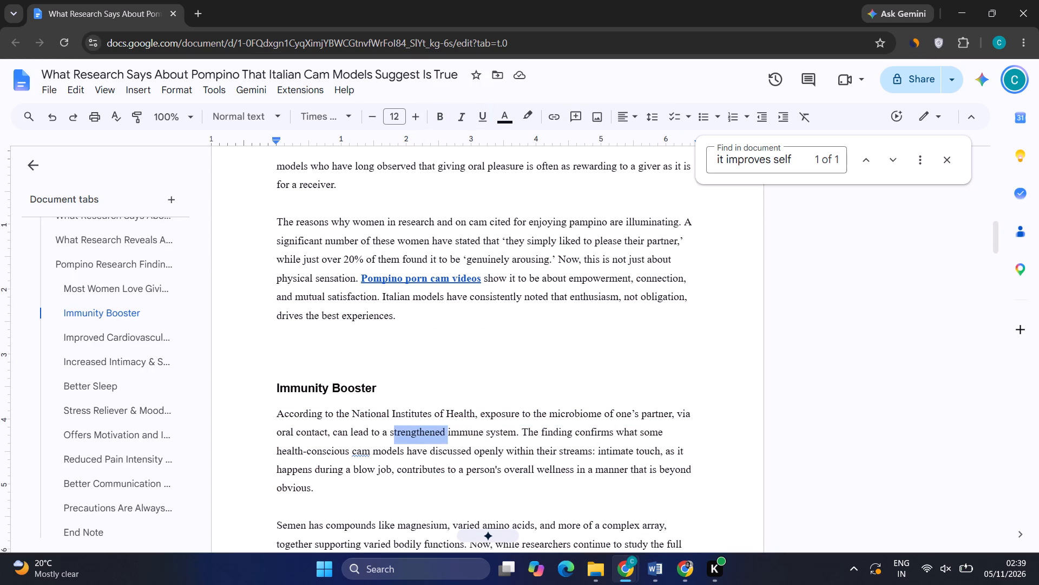
{"action": "key", "text": "Right"}
{"action": "key", "text": "ctrl+shift+Right"}
{"action": "key", "text": "ctrl+shift+Right"}
{"action": "key", "text": "ctrl+shift+Right"}
{"action": "key", "text": "ctrl+shift+Right"}
{"action": "key", "text": "ctrl+shift+Right"}
{"action": "key", "text": "ctrl+shift+Right"}
{"action": "key", "text": "Right"}
{"action": "key", "text": "ctrl+shift+Right"}
{"action": "key", "text": "ctrl+shift+Right"}
{"action": "key", "text": "ctrl+shift+Right"}
{"action": "key", "text": "ctrl+shift+Right"}
{"action": "key", "text": "ctrl+shift+Right"}
{"action": "key", "text": "ctrl+shift+Right"}
{"action": "key", "text": "ctrl+shift+Right"}
{"action": "key", "text": "ctrl+shift+Right"}
{"action": "key", "text": "ctrl+shift+Right"}
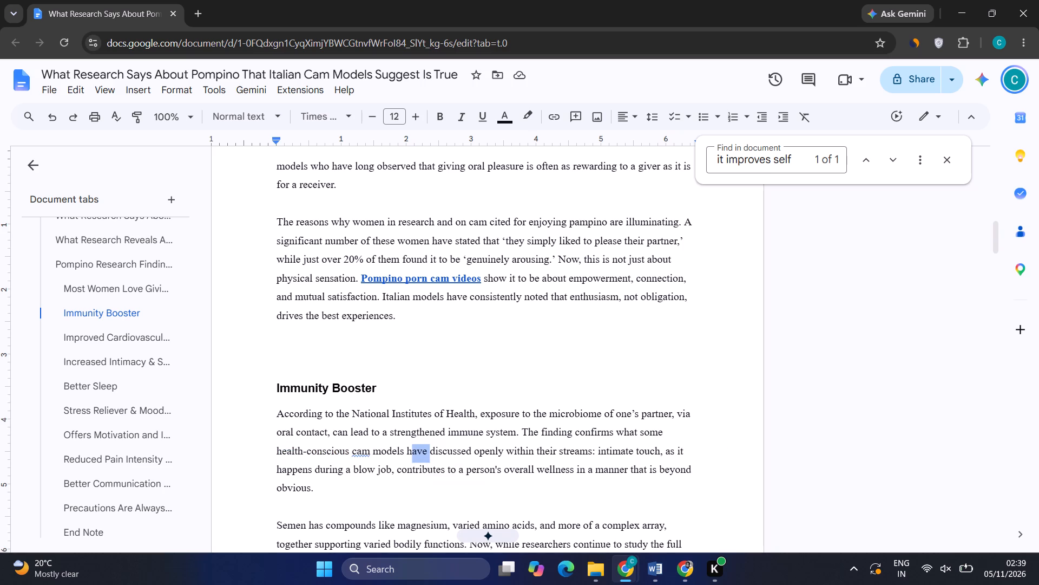
{"action": "key", "text": "Right"}
{"action": "key", "text": "ctrl+shift+Right"}
{"action": "key", "text": "ctrl+shift+Right"}
{"action": "key", "text": "ctrl+shift+Right"}
{"action": "key", "text": "ctrl+shift+Right"}
{"action": "key", "text": "Right"}
{"action": "key", "text": "ctrl+shift+Right"}
{"action": "key", "text": "ctrl+shift+Right"}
{"action": "key", "text": "ctrl+shift+Right"}
{"action": "key", "text": "ctrl+shift+Right"}
{"action": "key", "text": "ctrl+shift+Right"}
{"action": "key", "text": "ctrl+shift+Right"}
{"action": "key", "text": "ctrl+shift+Right"}
{"action": "key", "text": "ctrl+shift+Right"}
{"action": "key", "text": "ctrl+shift+Right"}
{"action": "key", "text": "ctrl+shift+Right"}
{"action": "key", "text": "ctrl+shift+Right"}
{"action": "key", "text": "ctrl+shift+Right"}
{"action": "key", "text": "ctrl+shift+Right"}
{"action": "key", "text": "ctrl+shift+Right"}
{"action": "key", "text": "ctrl+shift+Right"}
{"action": "key", "text": "ctrl+shift+Right"}
{"action": "key", "text": "ctrl+shift+Right"}
{"action": "key", "text": "ctrl+shift+Right"}
{"action": "key", "text": "ctrl+shift+Right"}
{"action": "key", "text": "ctrl+shift+Right"}
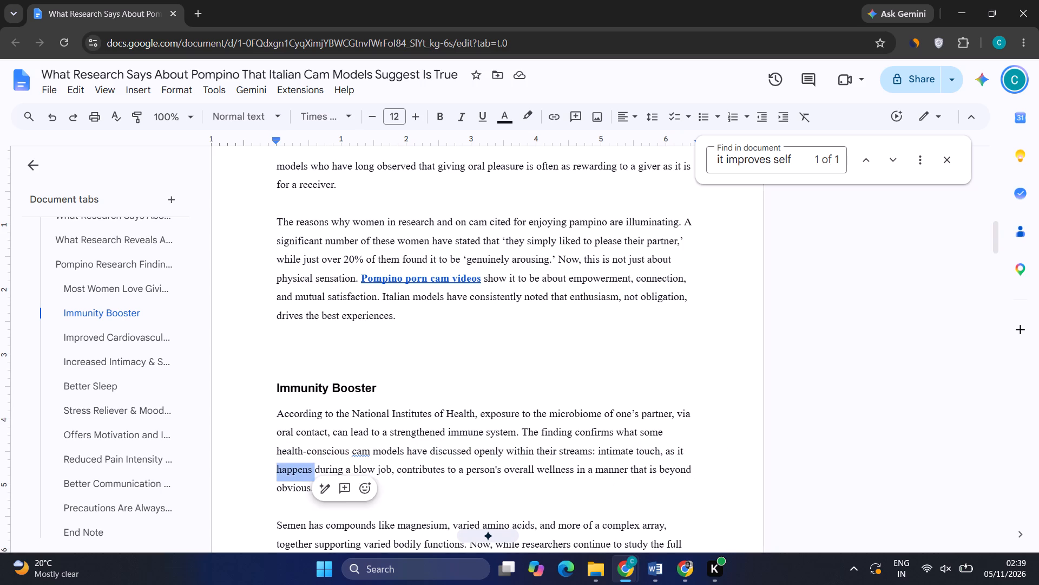
{"action": "key", "text": "Right"}
Proofread the second paragraph of "Immunity Booster", starting from "Semen has compounds like magnesium".
{"action": "key", "text": "ctrl+shift+Down"}
{"action": "key", "text": "Left"}
{"action": "key", "text": "ctrl+shift+Right"}
{"action": "key", "text": "ctrl+shift+Right"}
{"action": "key", "text": "ctrl+shift+Right"}
{"action": "key", "text": "ctrl+shift+Right"}
{"action": "key", "text": "ctrl+shift+Right"}
{"action": "key", "text": "ctrl+shift+Right"}
{"action": "key", "text": "ctrl+shift+Right"}
{"action": "key", "text": "ctrl+shift+Right"}
{"action": "key", "text": "ctrl+shift+Right"}
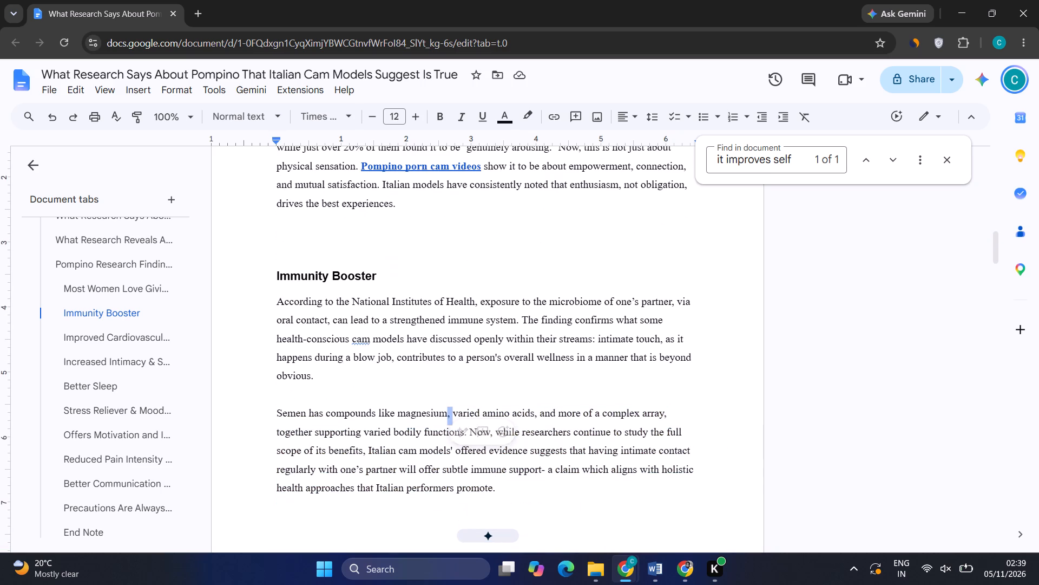
{"action": "key", "text": "Right"}
{"action": "key", "text": "ctrl+shift+Right"}
{"action": "key", "text": "ctrl+shift+Right"}
{"action": "key", "text": "ctrl+shift+Right"}
{"action": "key", "text": "ctrl+shift+Right"}
{"action": "key", "text": "ctrl+shift+Right"}
{"action": "key", "text": "ctrl+shift+Right"}
{"action": "key", "text": "ctrl+shift+Right"}
{"action": "key", "text": "ctrl+shift+Right"}
{"action": "key", "text": "ctrl+shift+Right"}
{"action": "key", "text": "ctrl+shift+Right"}
{"action": "key", "text": "ctrl+shift+Right"}
{"action": "key", "text": "ctrl+shift+Right"}
{"action": "key", "text": "ctrl+shift+Right"}
{"action": "key", "text": "ctrl+shift+Right"}
{"action": "key", "text": "ctrl+shift+Right"}
{"action": "key", "text": "ctrl+shift+Right"}
{"action": "key", "text": "ctrl+shift+Right"}
{"action": "key", "text": "ctrl+shift+Right"}
{"action": "key", "text": "ctrl+shift+Right"}
{"action": "key", "text": "ctrl+shift+Right"}
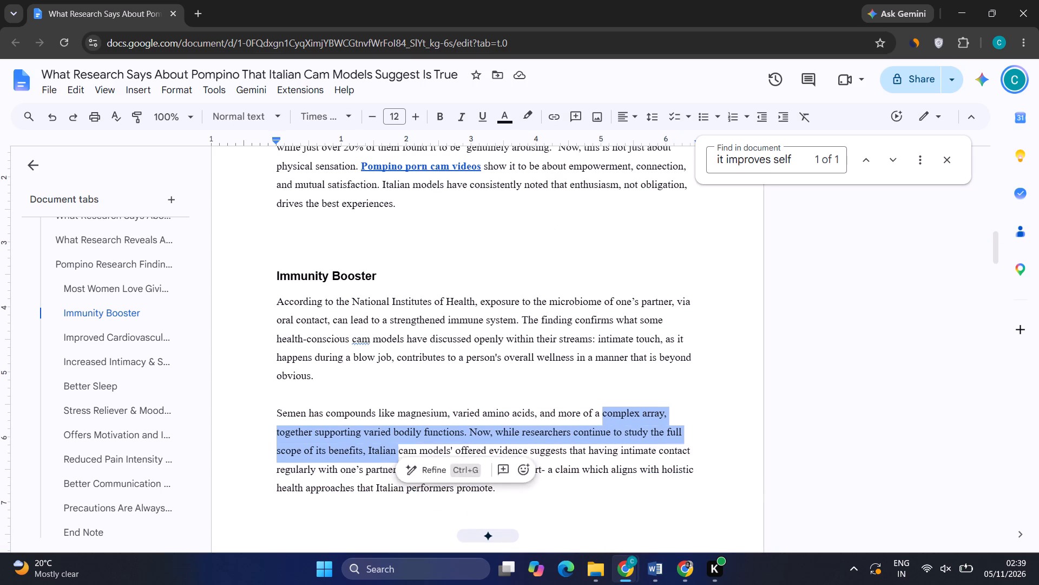
{"action": "key", "text": "Right"}
Read through both paragraphs of the "Improved Cardiovascular Health and Reduced Calories" section, checking the wording.
{"action": "key", "text": "ctrl+shift+Down"}
{"action": "key", "text": "ctrl+shift+Down"}
{"action": "key", "text": "ctrl+shift+Down"}
{"action": "key", "text": "Right"}
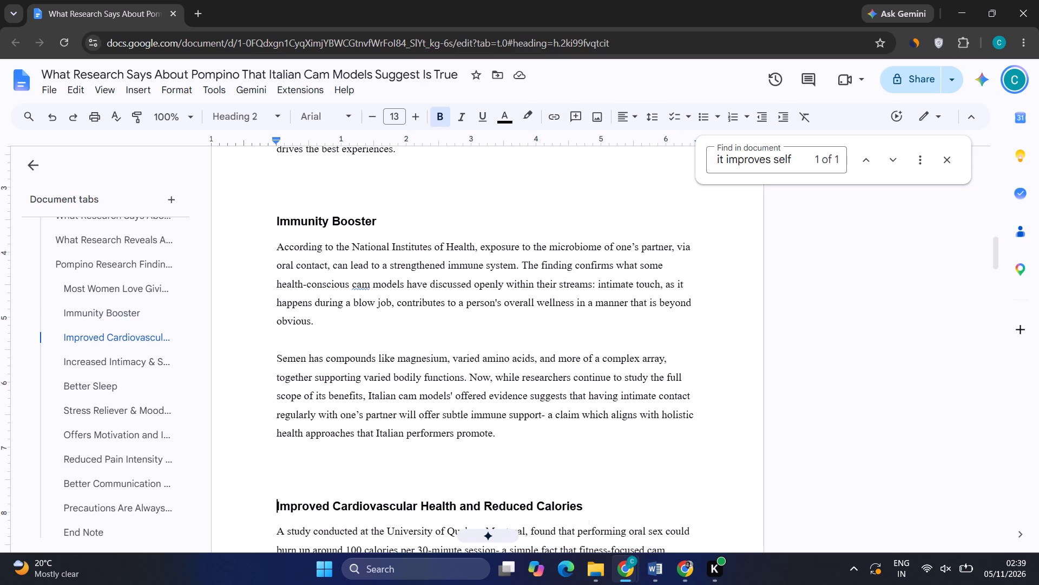
{"action": "key", "text": "ctrl+shift+Down"}
{"action": "key", "text": "Right"}
{"action": "key", "text": "ctrl+shift+Down"}
{"action": "key", "text": "Left"}
{"action": "key", "text": "ctrl+shift+Right"}
{"action": "key", "text": "ctrl+shift+Right"}
{"action": "key", "text": "Right"}
{"action": "key", "text": "ctrl+shift+Right"}
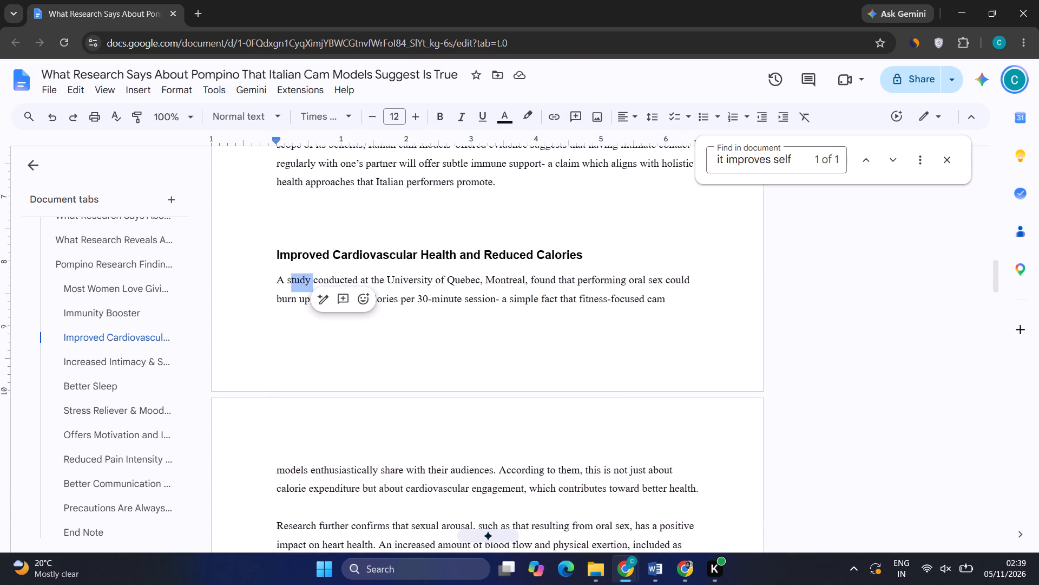
{"action": "scroll", "coordinate": [536, 244], "scroll_direction": "up", "scroll_amount": 1}
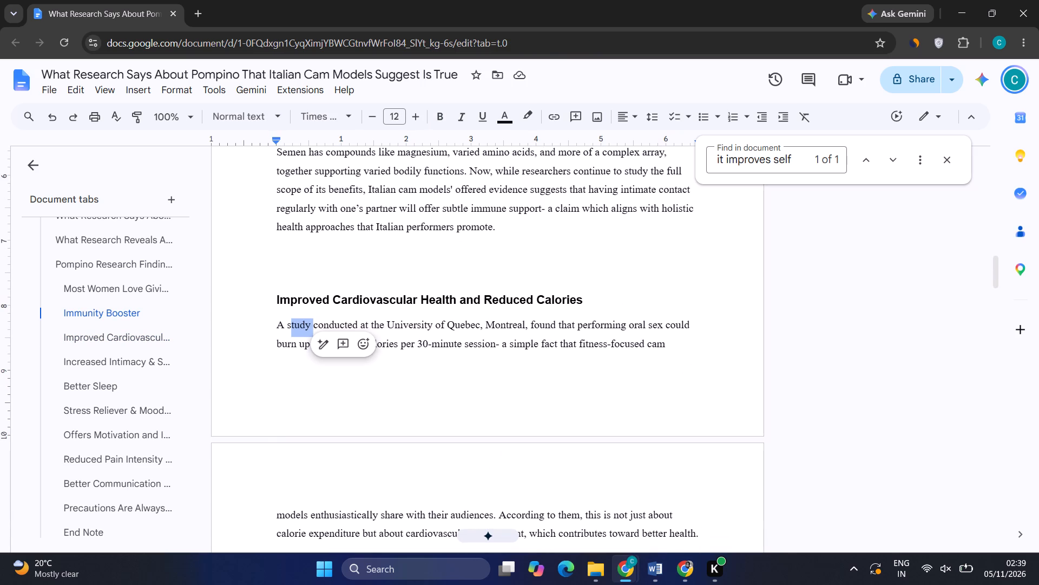
{"action": "scroll", "coordinate": [536, 244], "scroll_direction": "down", "scroll_amount": 2}
{"action": "left_click", "coordinate": [391, 391]}
{"action": "scroll", "coordinate": [391, 391], "scroll_direction": "down", "scroll_amount": 1}
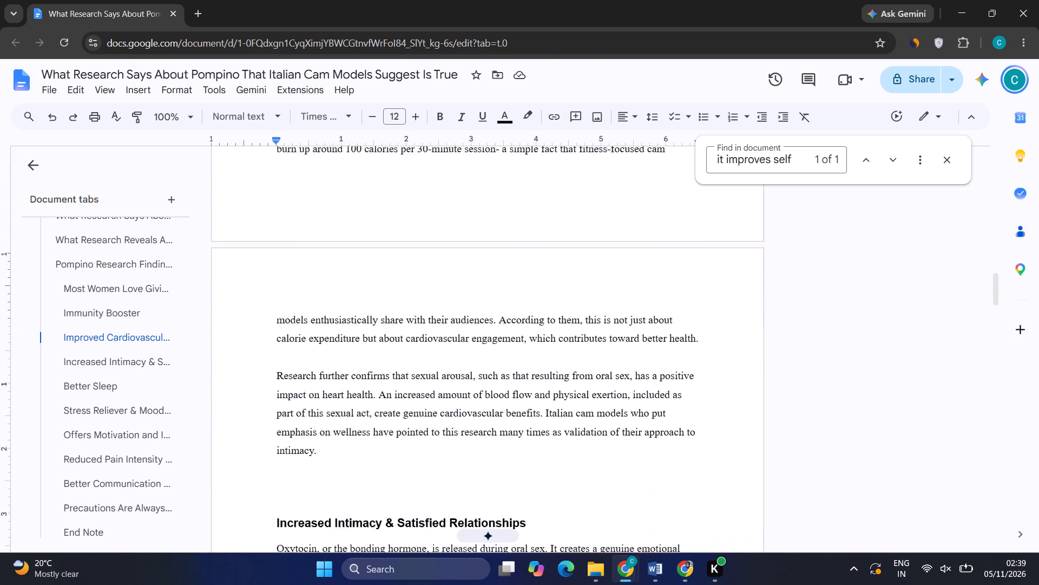
{"action": "scroll", "coordinate": [391, 391], "scroll_direction": "down", "scroll_amount": 1}
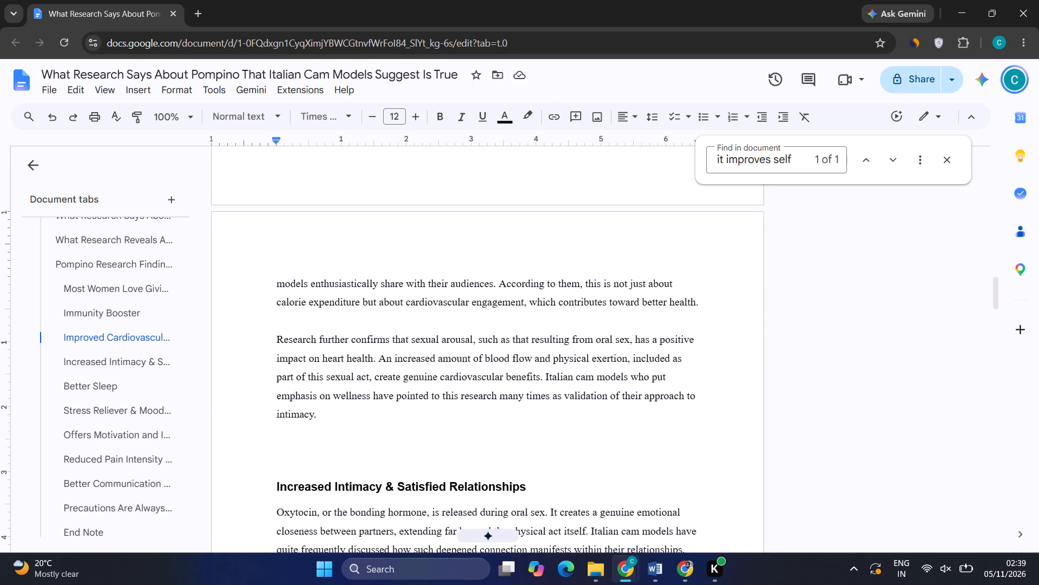
Read through the "Increased Intimacy & Satisfied Relationships", "Better Sleep" and "Stress Reliever & Mood Enhancer" sections, checking the wording.
{"action": "scroll", "coordinate": [470, 348], "scroll_direction": "down", "scroll_amount": 2}
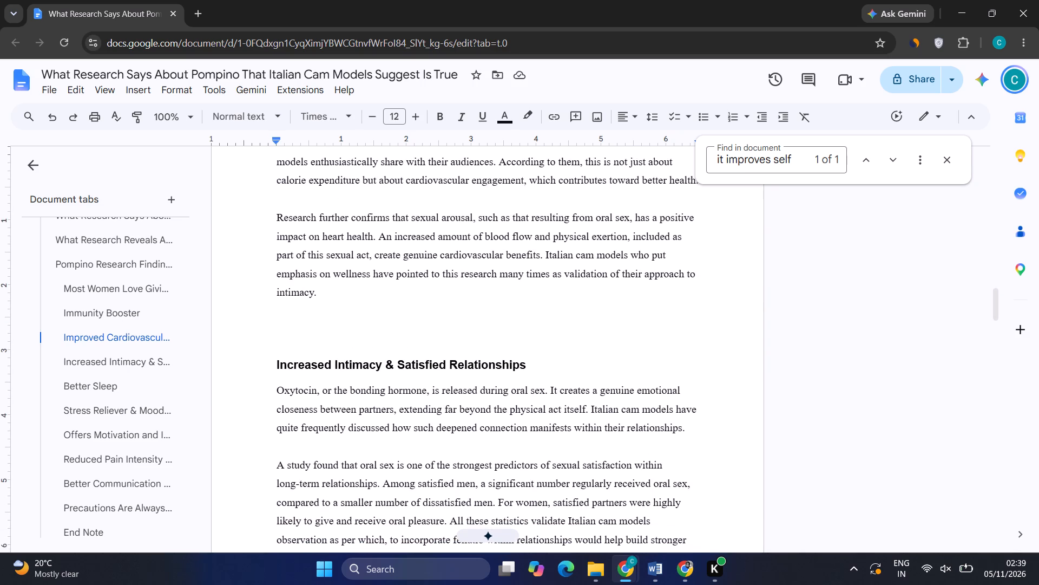
{"action": "scroll", "coordinate": [470, 348], "scroll_direction": "down", "scroll_amount": 2}
{"action": "left_click", "coordinate": [393, 300]}
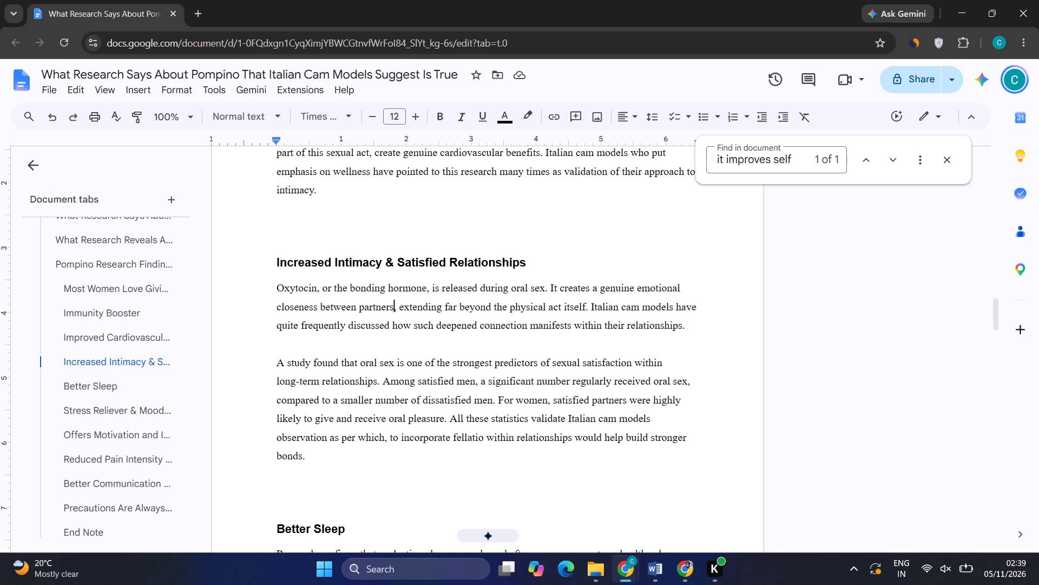
{"action": "scroll", "coordinate": [393, 300], "scroll_direction": "down", "scroll_amount": 2}
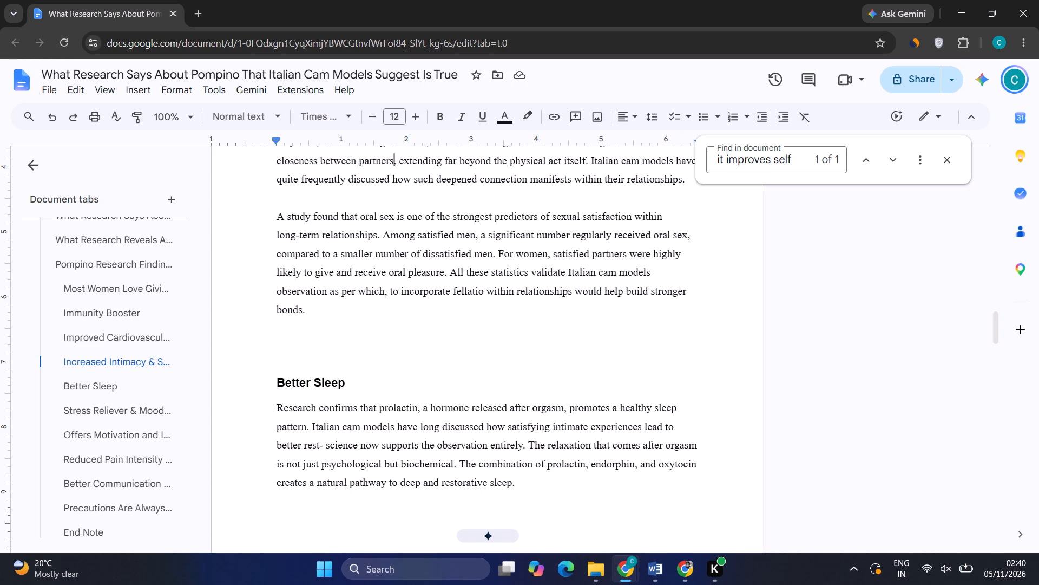
{"action": "scroll", "coordinate": [393, 300], "scroll_direction": "down", "scroll_amount": 2}
{"action": "left_click", "coordinate": [384, 289]}
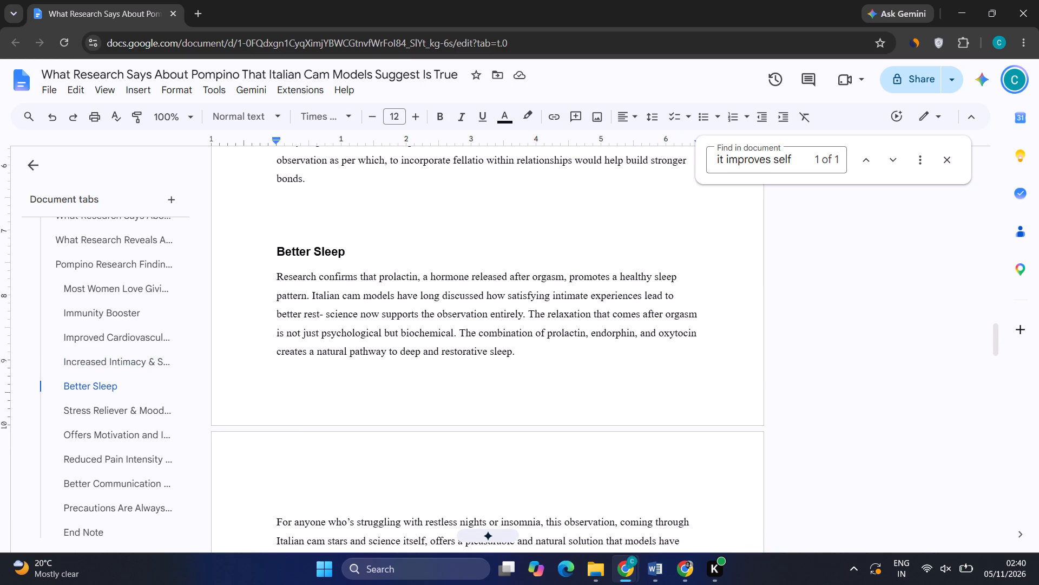
{"action": "scroll", "coordinate": [384, 289], "scroll_direction": "down", "scroll_amount": 2}
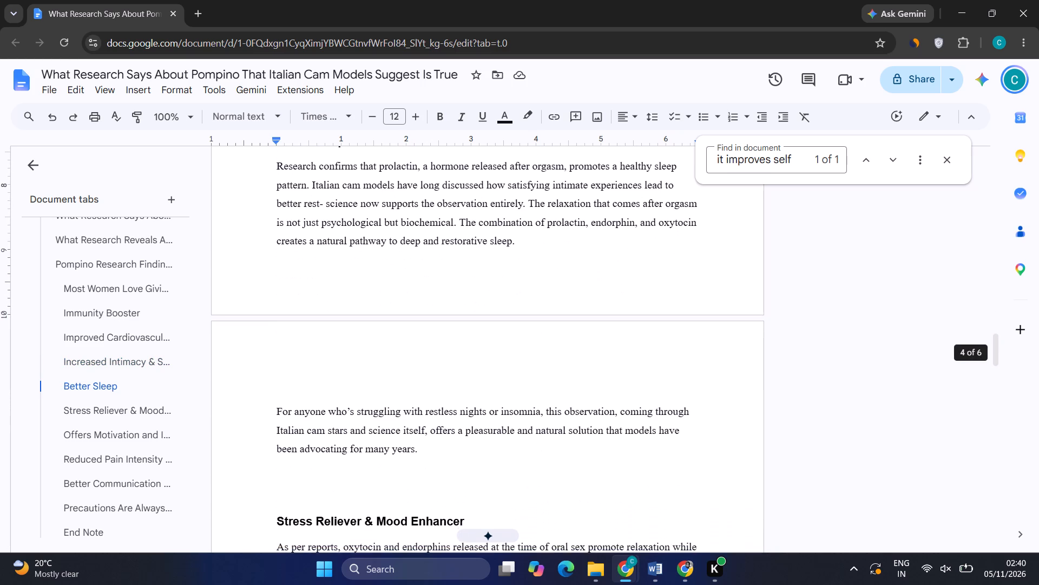
{"action": "scroll", "coordinate": [384, 289], "scroll_direction": "down", "scroll_amount": 2}
{"action": "left_click", "coordinate": [379, 322]}
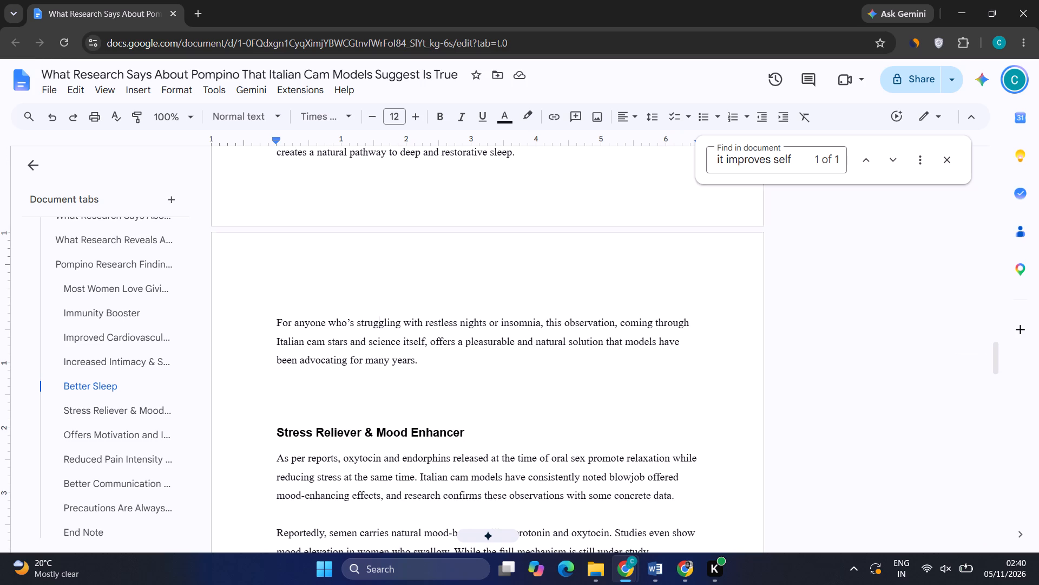
{"action": "scroll", "coordinate": [379, 322], "scroll_direction": "down", "scroll_amount": 3}
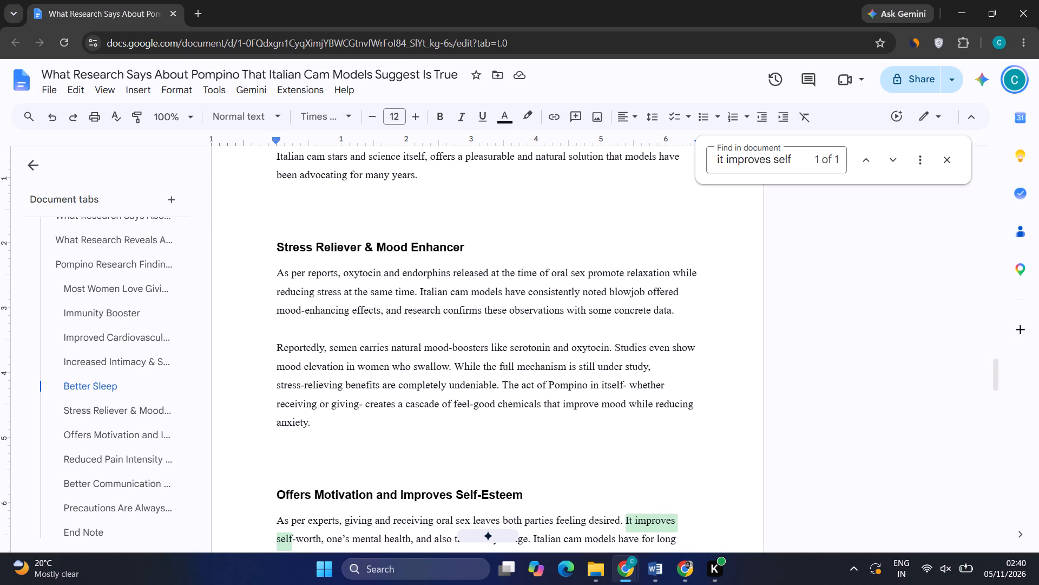
{"action": "scroll", "coordinate": [379, 322], "scroll_direction": "down", "scroll_amount": 1}
Remove the comma after "world" in the first "Offers Motivation and Improves Self-Esteem" paragraph by accepting the suggested correction, "world how".
{"action": "triple_click", "coordinate": [448, 417]}
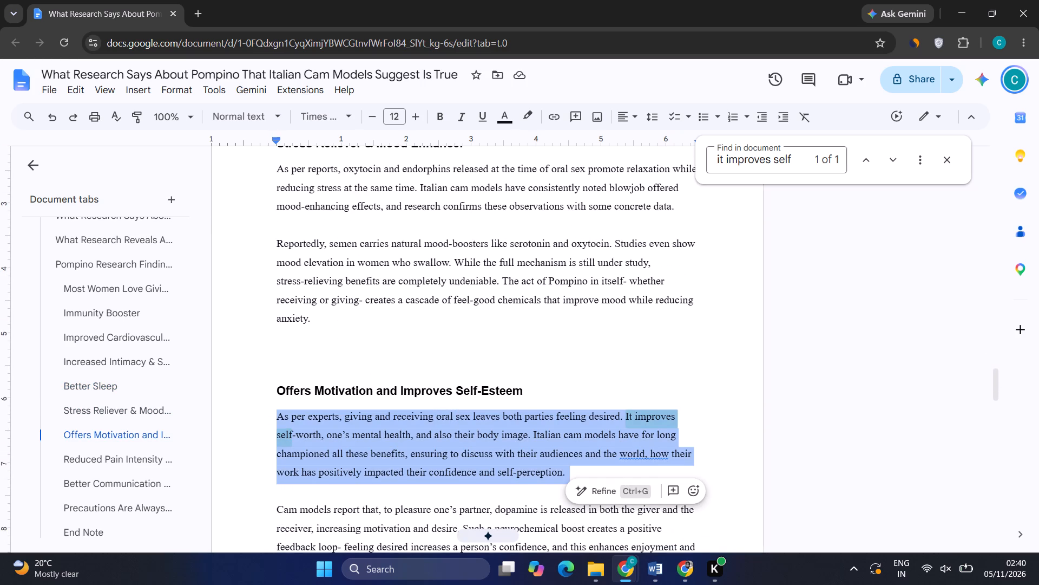
{"action": "left_click", "coordinate": [648, 461]}
{"action": "left_click", "coordinate": [649, 436]}
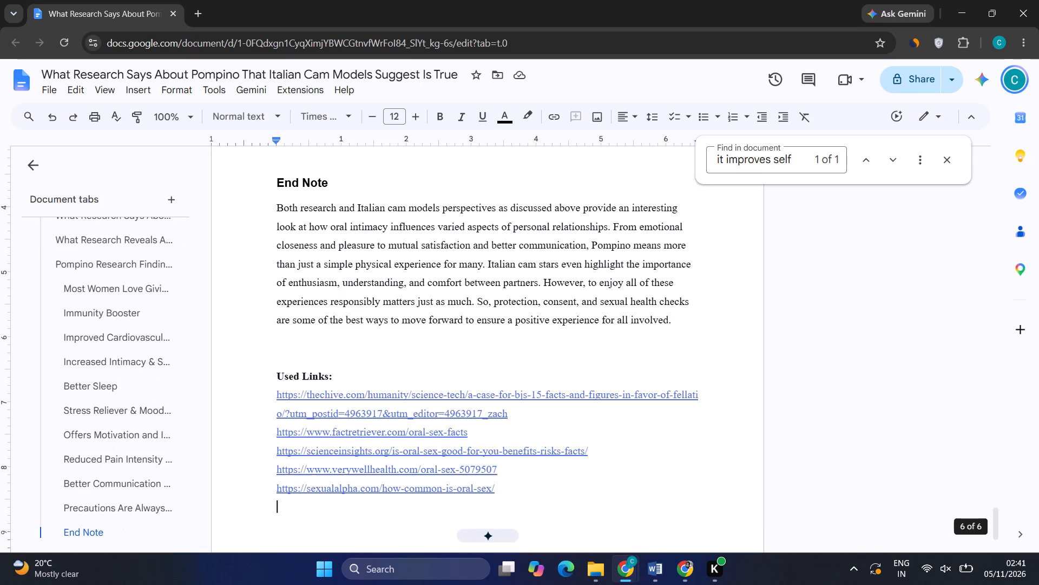
{"action": "key", "text": "Return"}
{"action": "key", "text": "Return"}
{"action": "key", "text": "ctrl+v"}
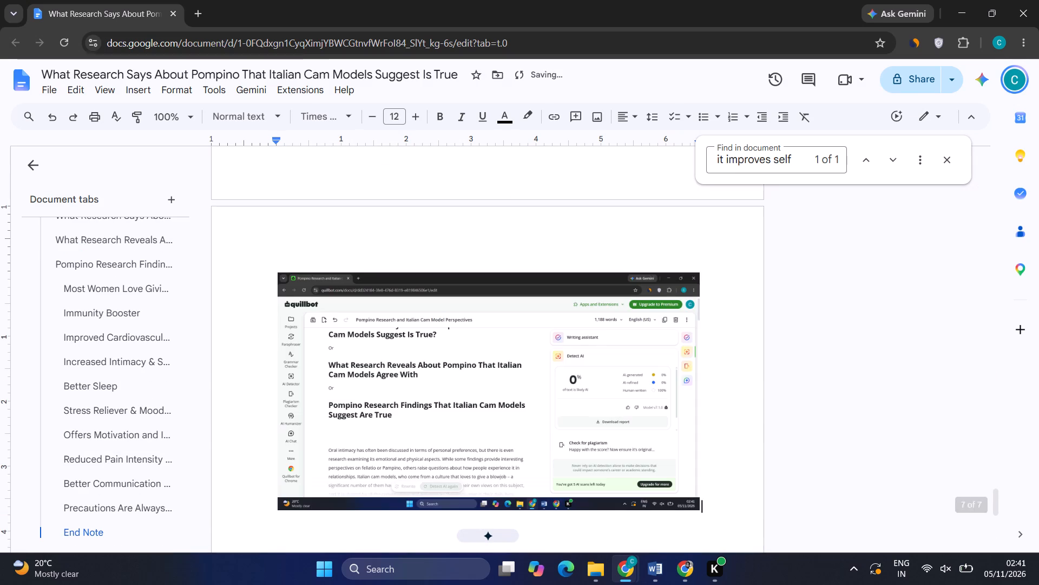
{"action": "key", "text": "ctrl+a"}
{"action": "key", "text": "Up"}
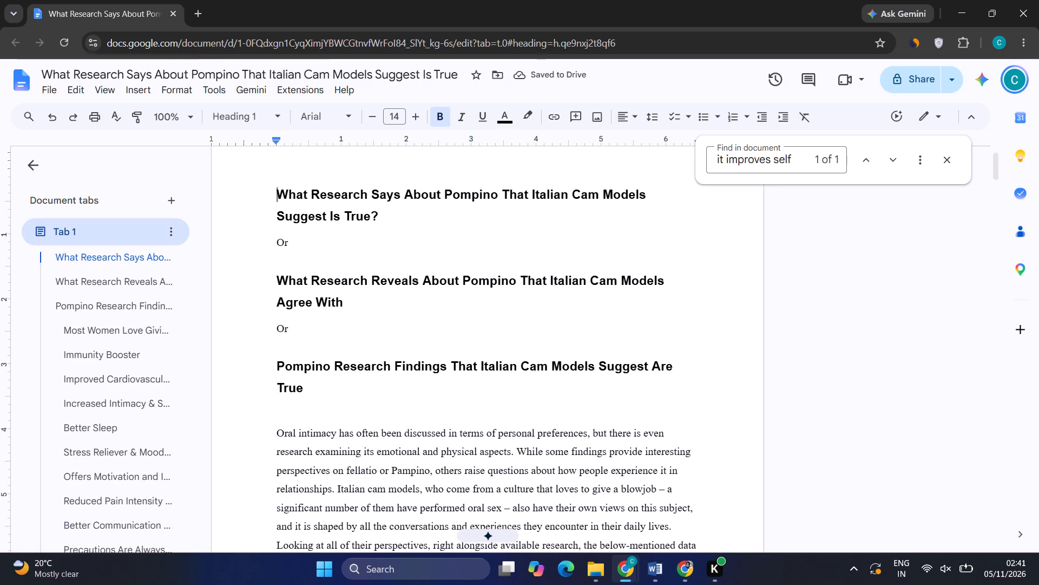
Change "CAM" to lowercase "cam" in the last sentence of the "Offers Motivation and Improves Self-Esteem" section.
{"action": "left_click", "coordinate": [116, 454]}
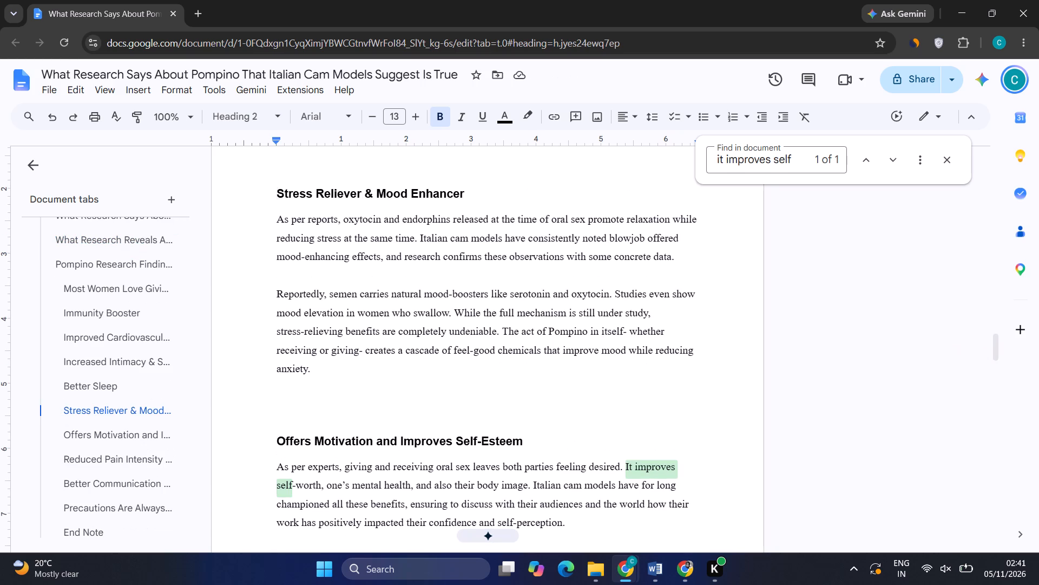
{"action": "key", "text": "Down"}
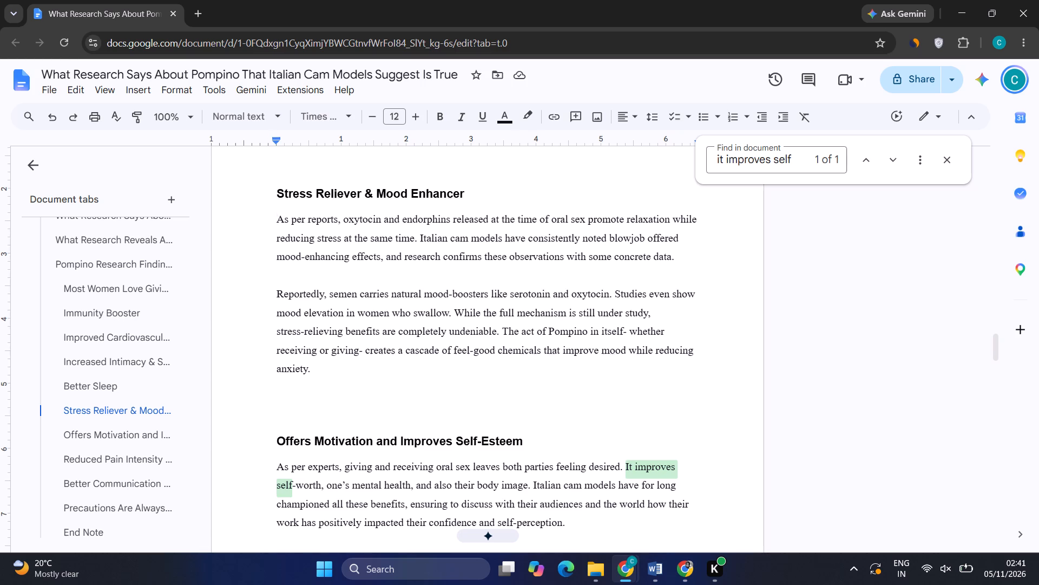
{"action": "scroll", "coordinate": [437, 375], "scroll_direction": "down", "scroll_amount": 1}
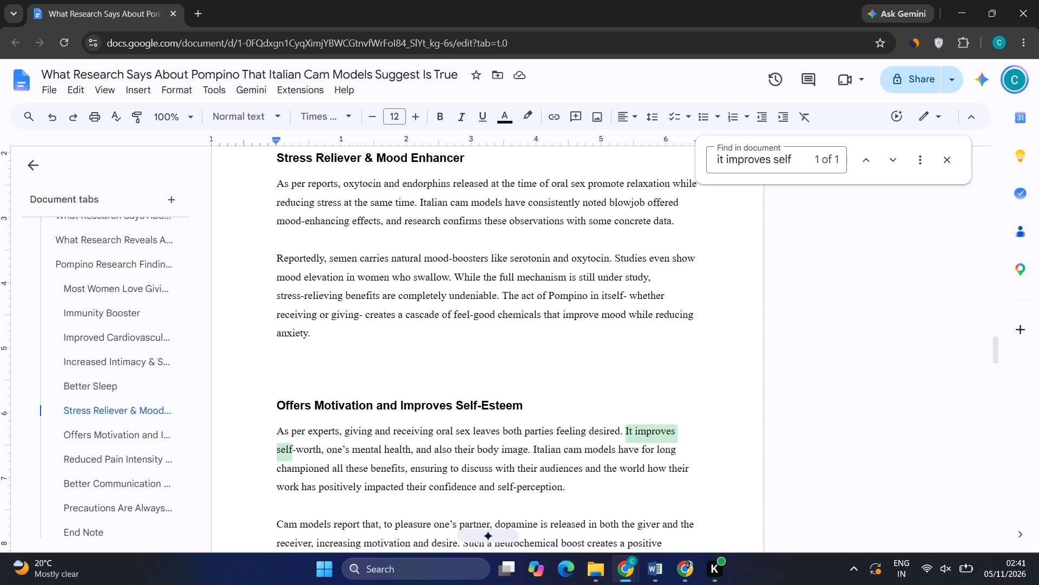
{"action": "scroll", "coordinate": [437, 375], "scroll_direction": "down", "scroll_amount": 2}
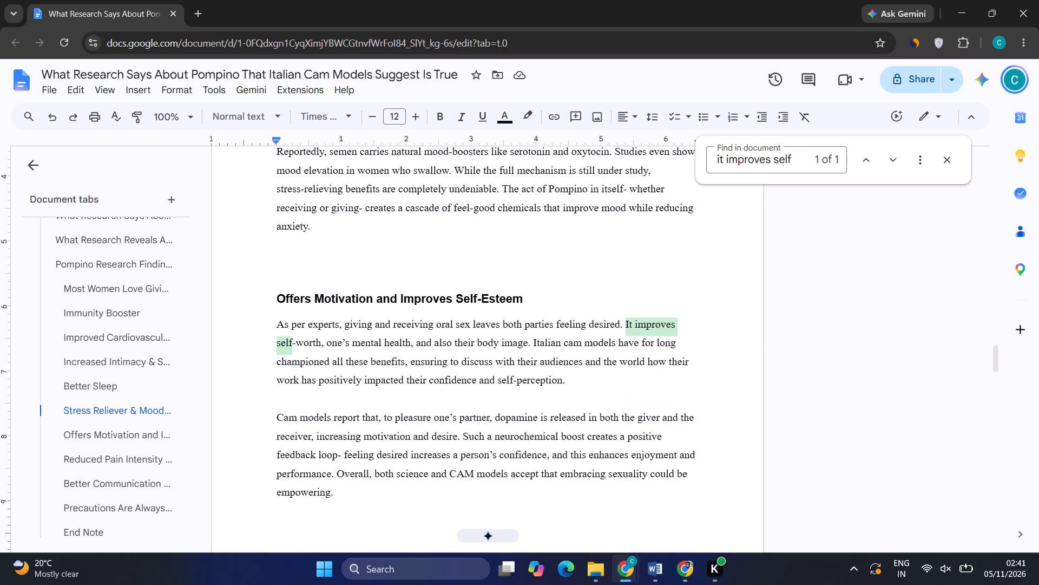
{"action": "left_click", "coordinate": [429, 350]}
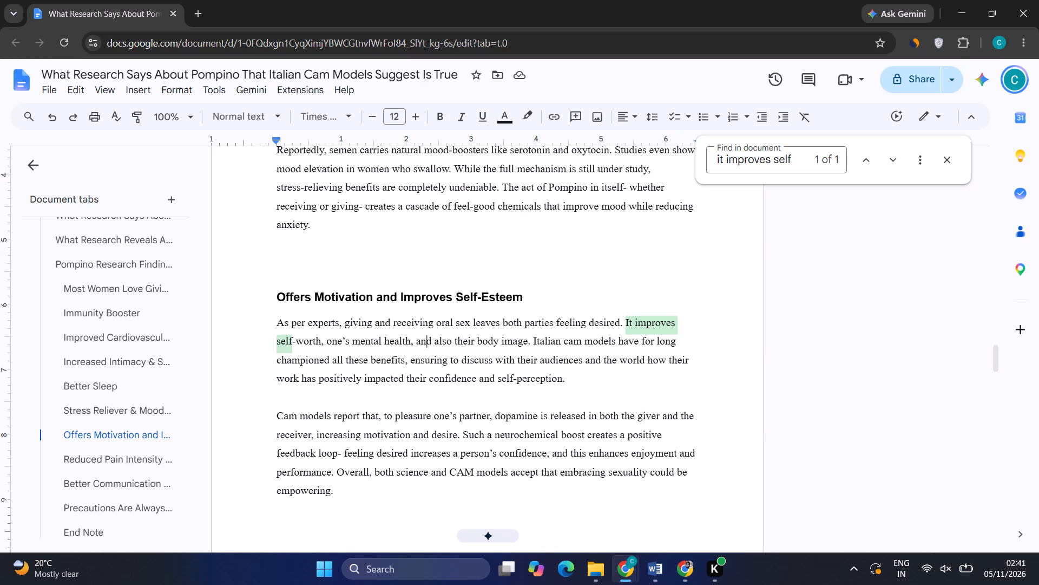
{"action": "scroll", "coordinate": [429, 350], "scroll_direction": "down", "scroll_amount": 2}
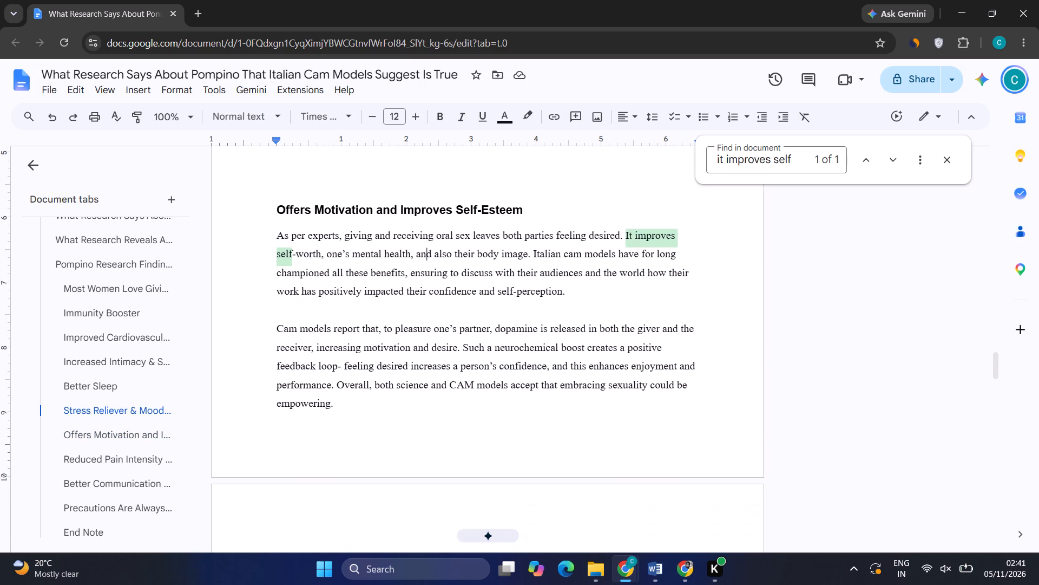
{"action": "left_click", "coordinate": [470, 393]}
{"action": "key", "text": "BackSpace"}
{"action": "key", "text": "BackSpace"}
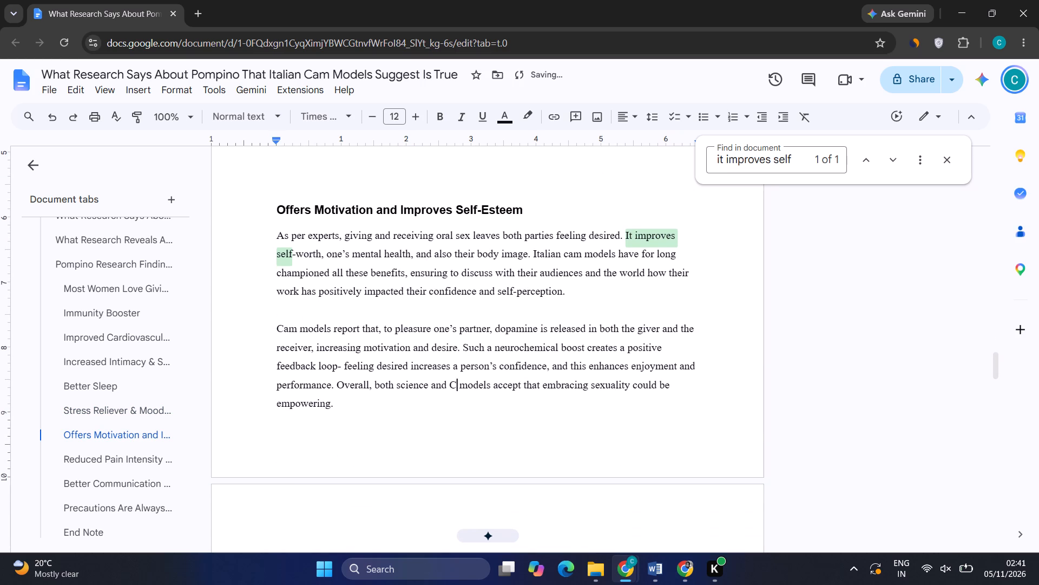
{"action": "key", "text": "BackSpace"}
{"action": "type", "text": "ca,"}
{"action": "key", "text": "BackSpace"}
{"action": "key", "text": "m"}
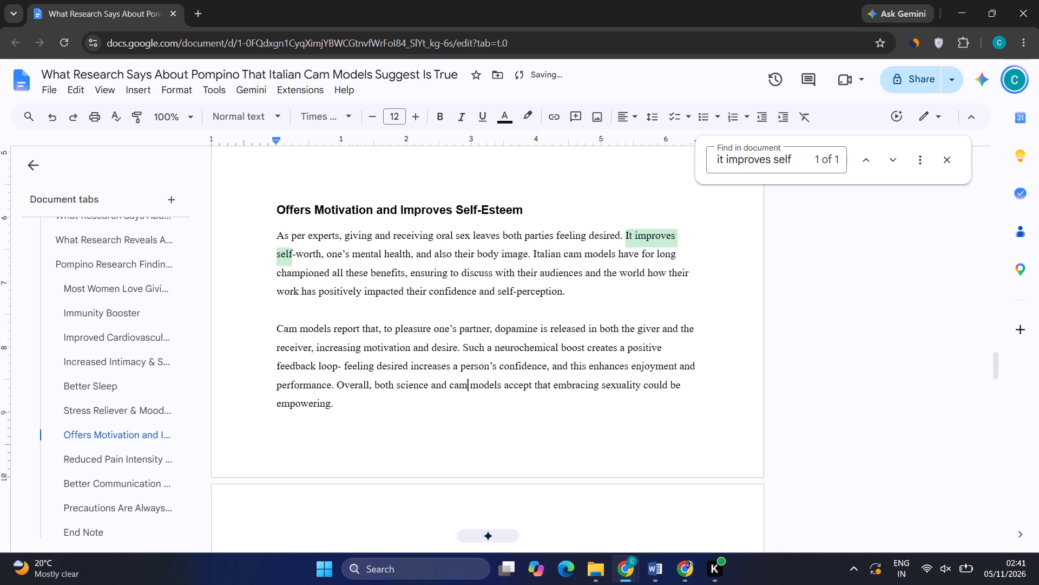
Proofread the "Reduced Pain Intensity & Improved Muscle Health" section.
{"action": "scroll", "coordinate": [470, 393], "scroll_direction": "down", "scroll_amount": 2}
{"action": "scroll", "coordinate": [428, 440], "scroll_direction": "down", "scroll_amount": 1}
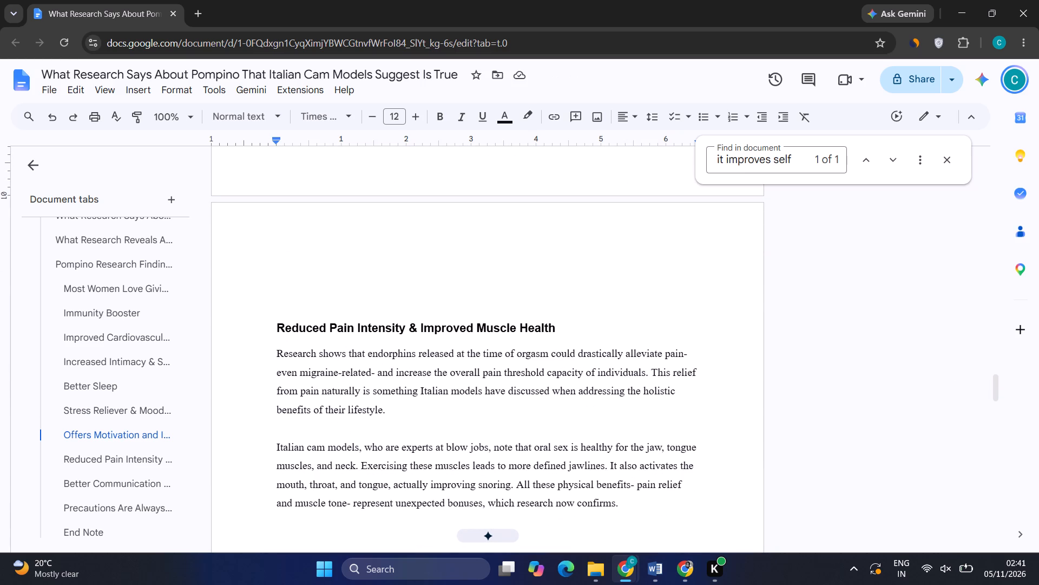
{"action": "left_click", "coordinate": [410, 352]}
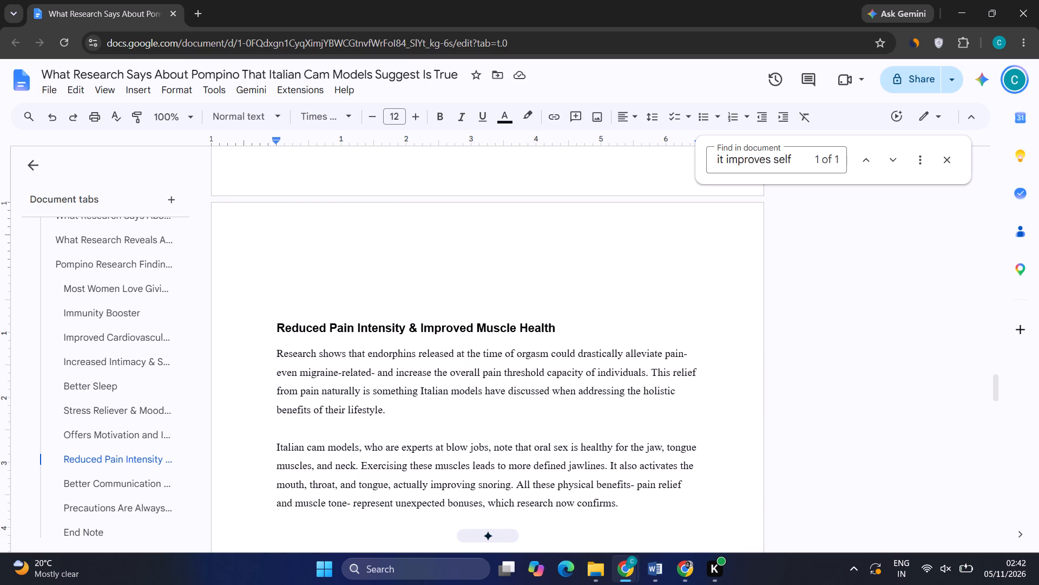
{"action": "scroll", "coordinate": [410, 352], "scroll_direction": "down", "scroll_amount": 2}
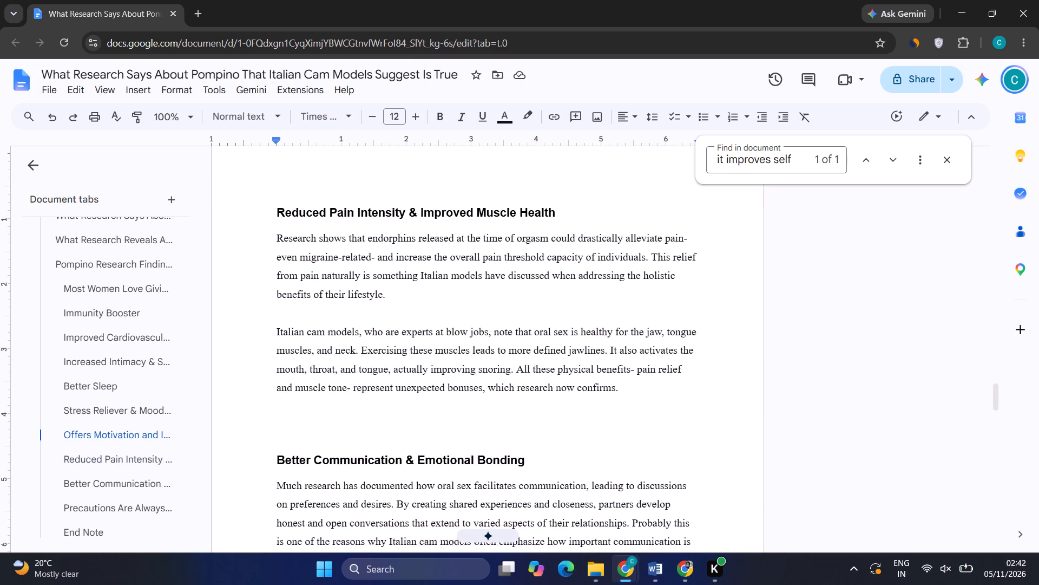
{"action": "left_click", "coordinate": [437, 390]}
{"action": "scroll", "coordinate": [437, 390], "scroll_direction": "down", "scroll_amount": 2}
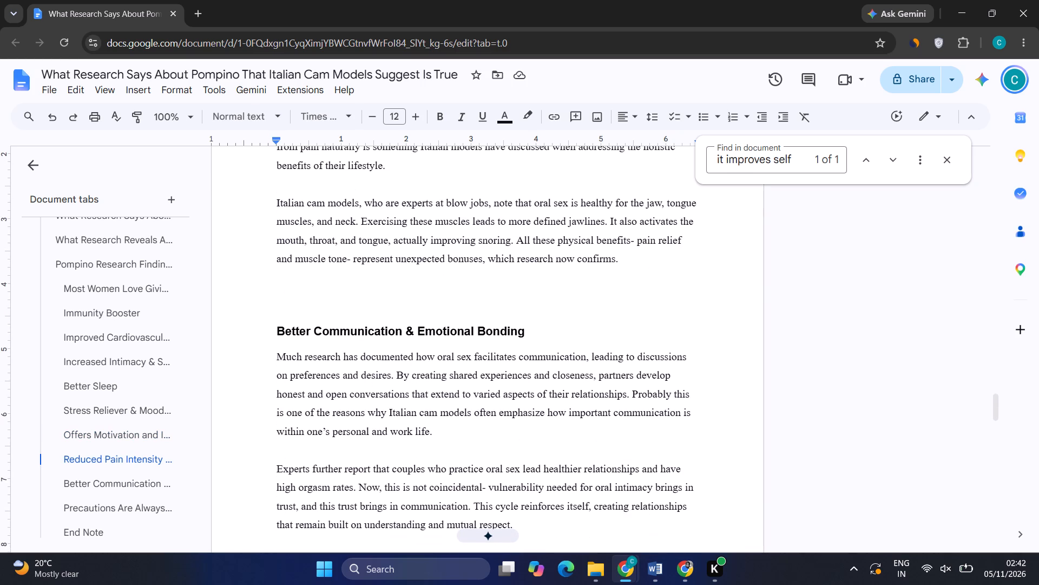
Reword the opening "Much research has" of the "Better Communication & Emotional Bonding" section as "Researches conducted have".
{"action": "left_click", "coordinate": [391, 393]}
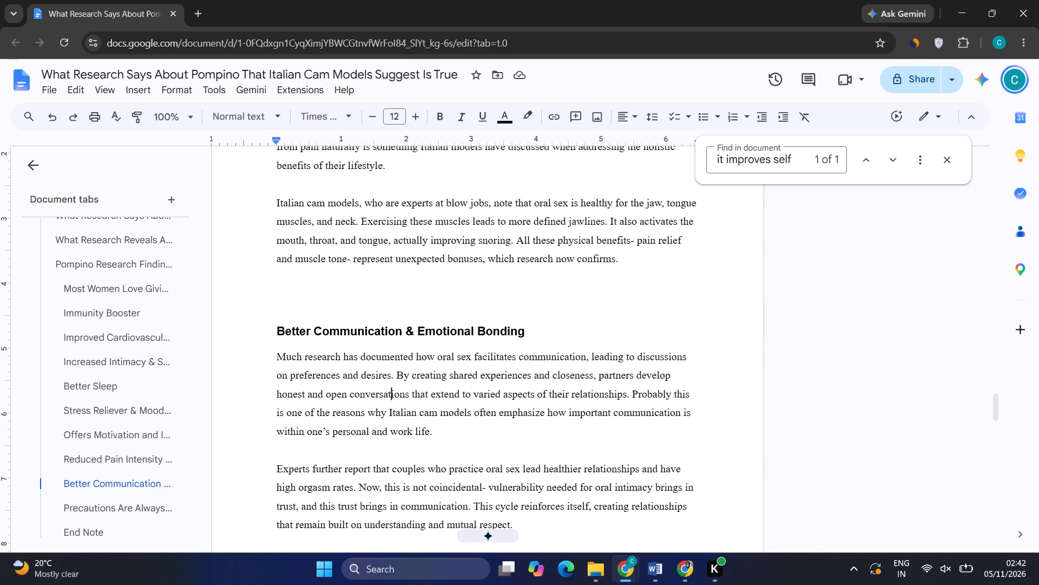
{"action": "left_click", "coordinate": [331, 362]}
{"action": "left_click", "coordinate": [317, 362]}
{"action": "key", "text": "Left"}
{"action": "key", "text": "Left"}
{"action": "key", "text": "ctrl+shift+Left"}
{"action": "key", "text": "ctrl+shift+Left"}
{"action": "key", "text": "shift+r"}
{"action": "key", "text": "Right"}
{"action": "key", "text": "ctrl+shift+Right"}
{"action": "key", "text": "Right"}
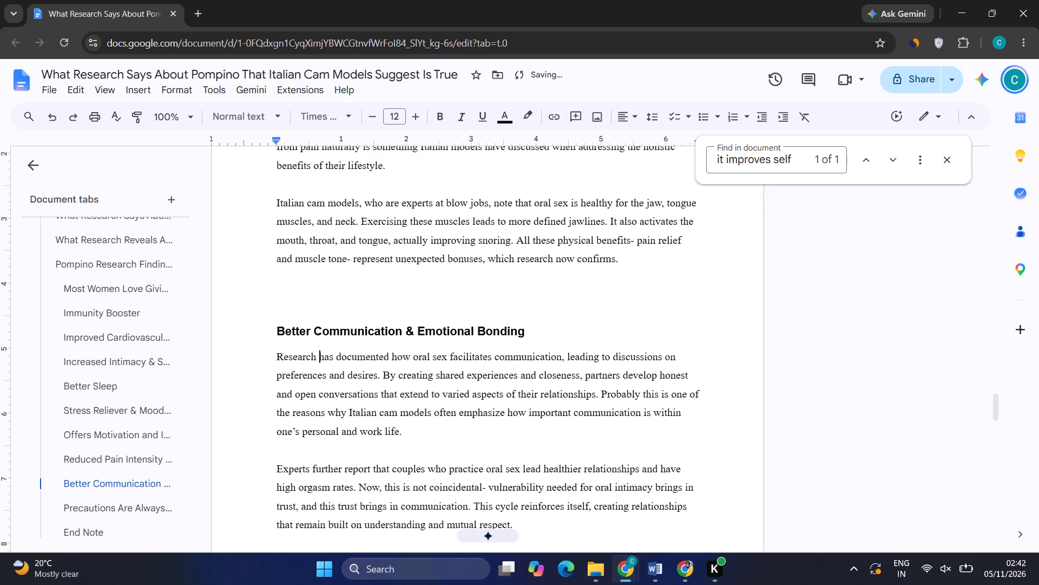
{"action": "key", "text": "BackSpace"}
{"action": "type", "text": "es conducted"}
{"action": "key", "text": "space"}
{"action": "key", "text": "ctrl+shift+Right"}
{"action": "type", "text": "have"}
{"action": "key", "text": "space"}
{"action": "key", "text": "ctrl+shift+Left"}
{"action": "key", "text": "ctrl+shift+Left"}
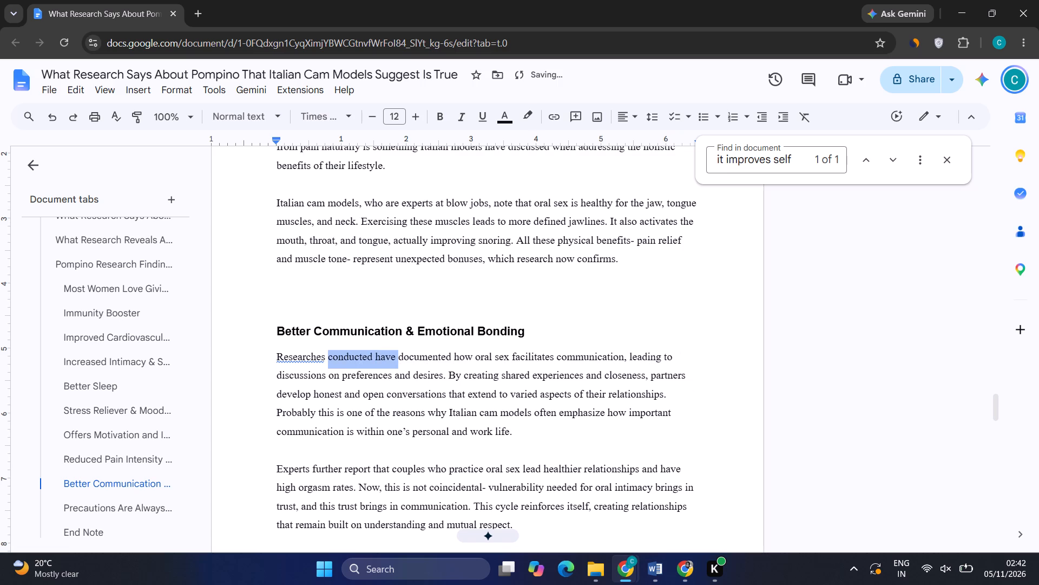
{"action": "key", "text": "Left"}
{"action": "key", "text": "Left"}
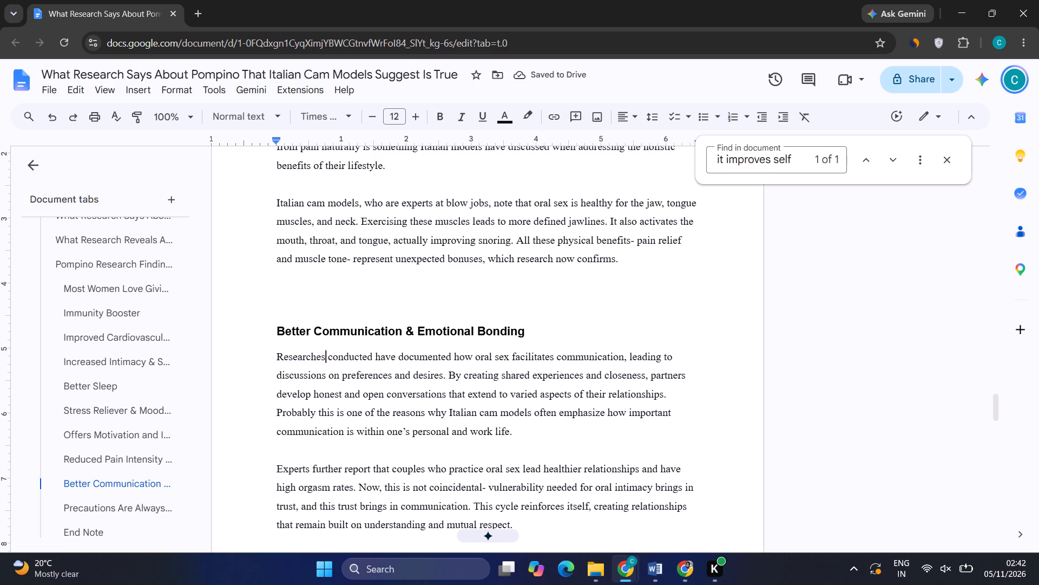
Split the "Precautions Are Always Necessary" paragraph in two before "To be aware of one's partner numbers", with a blank line between.
{"action": "scroll", "coordinate": [317, 362], "scroll_direction": "down", "scroll_amount": 1}
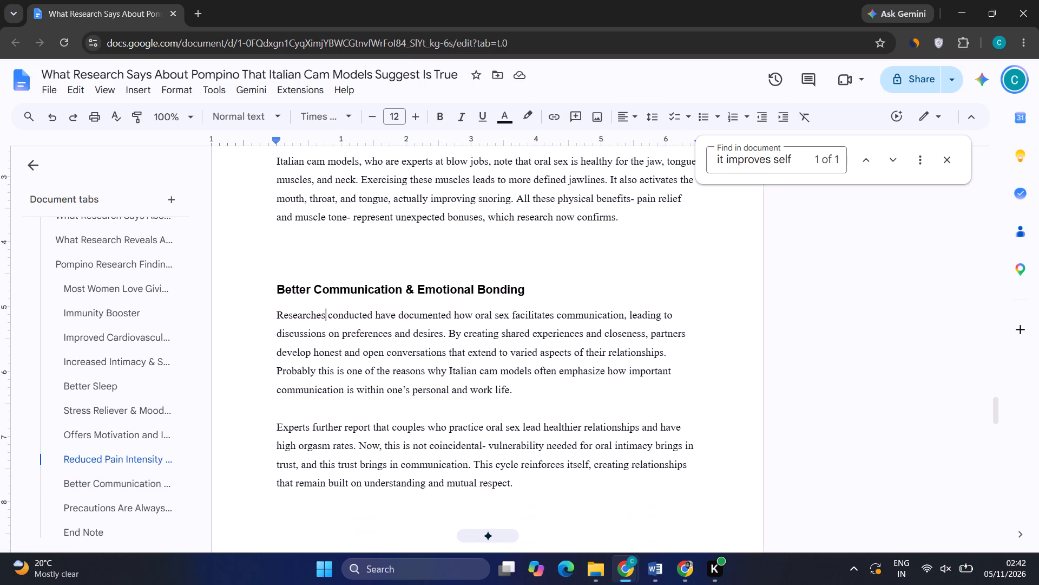
{"action": "scroll", "coordinate": [317, 362], "scroll_direction": "down", "scroll_amount": 1}
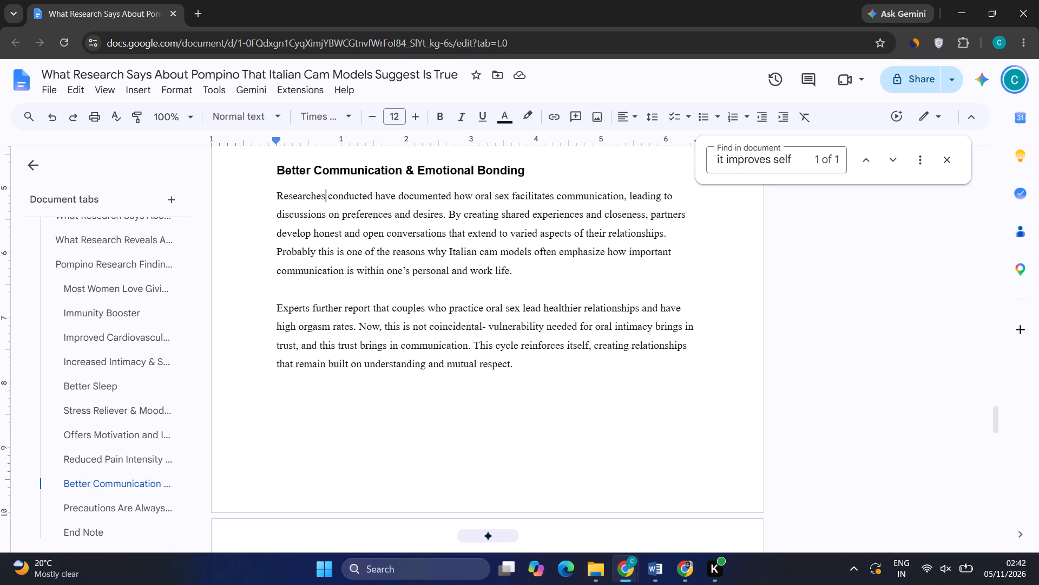
{"action": "scroll", "coordinate": [442, 328], "scroll_direction": "down", "scroll_amount": 1}
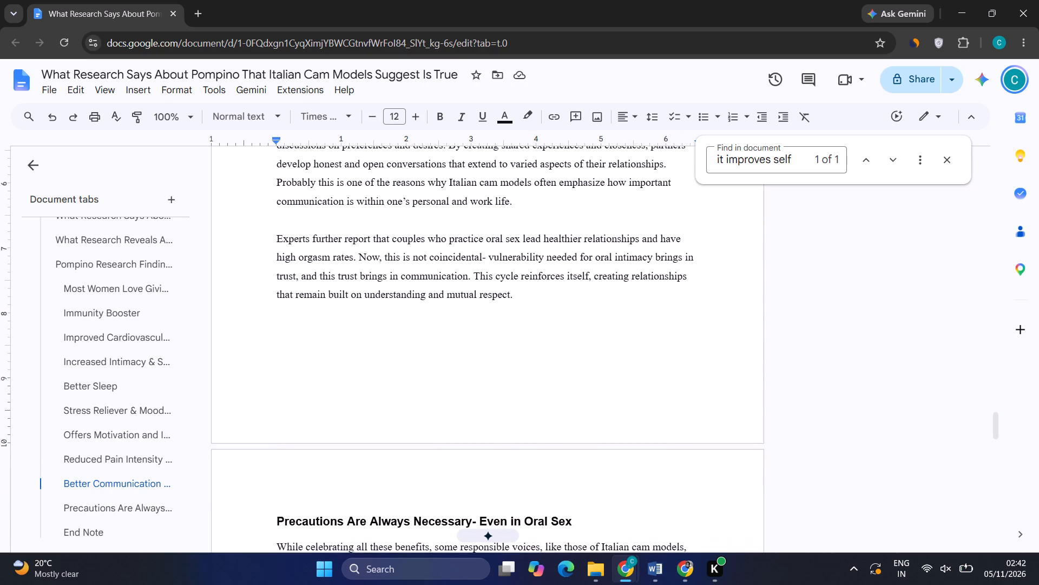
{"action": "scroll", "coordinate": [442, 328], "scroll_direction": "down", "scroll_amount": 3}
{"action": "left_click", "coordinate": [399, 346]}
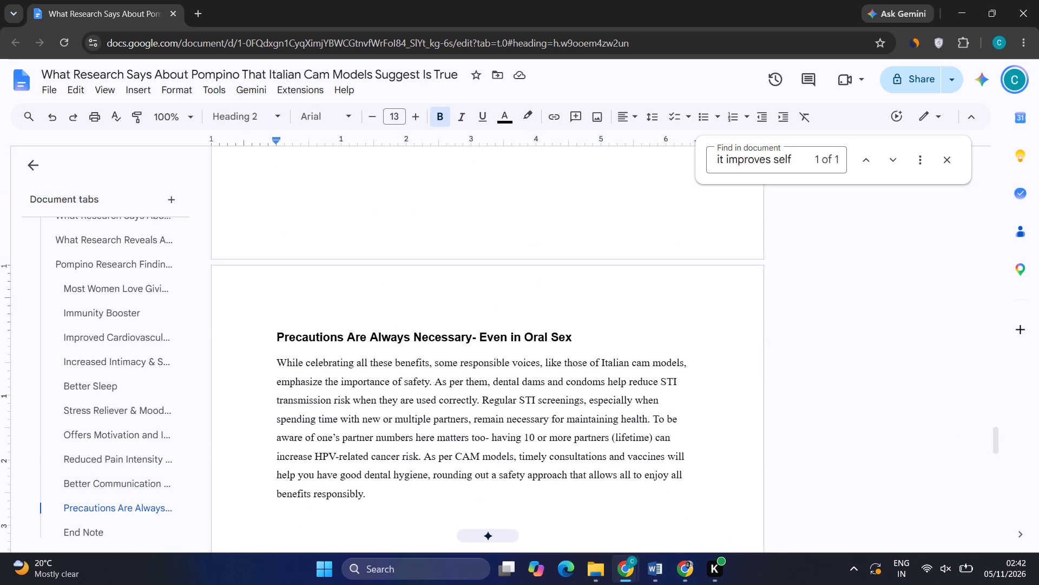
{"action": "left_click", "coordinate": [519, 393]}
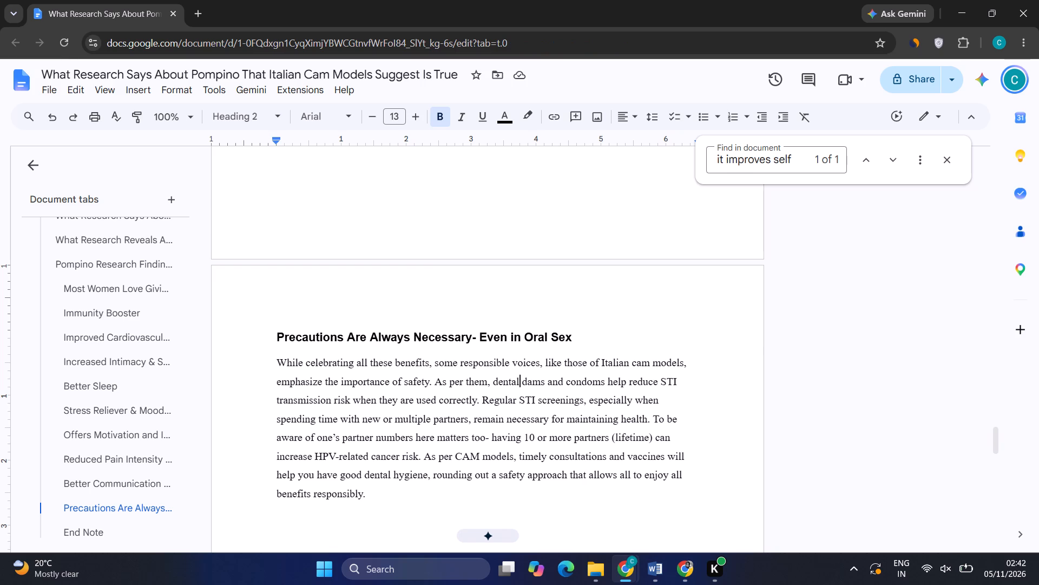
{"action": "left_click", "coordinate": [506, 402]}
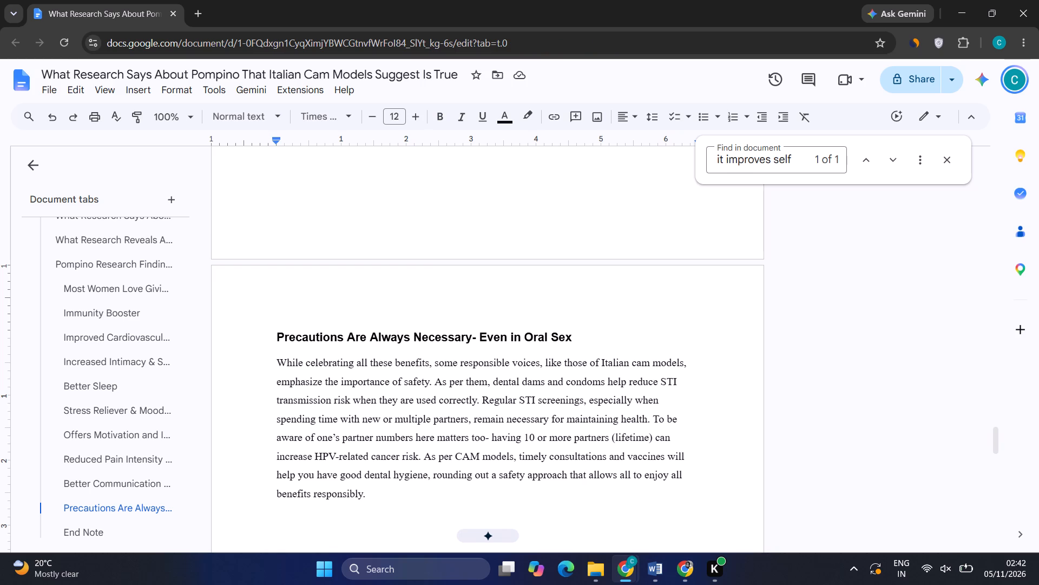
{"action": "left_click", "coordinate": [659, 422]}
{"action": "key", "text": "Left"}
{"action": "key", "text": "Return"}
{"action": "key", "text": "Return"}
Change "CAM" to lowercase "cam" in the second paragraph of the "Precautions Are Always Necessary" section.
{"action": "double_click", "coordinate": [474, 480]}
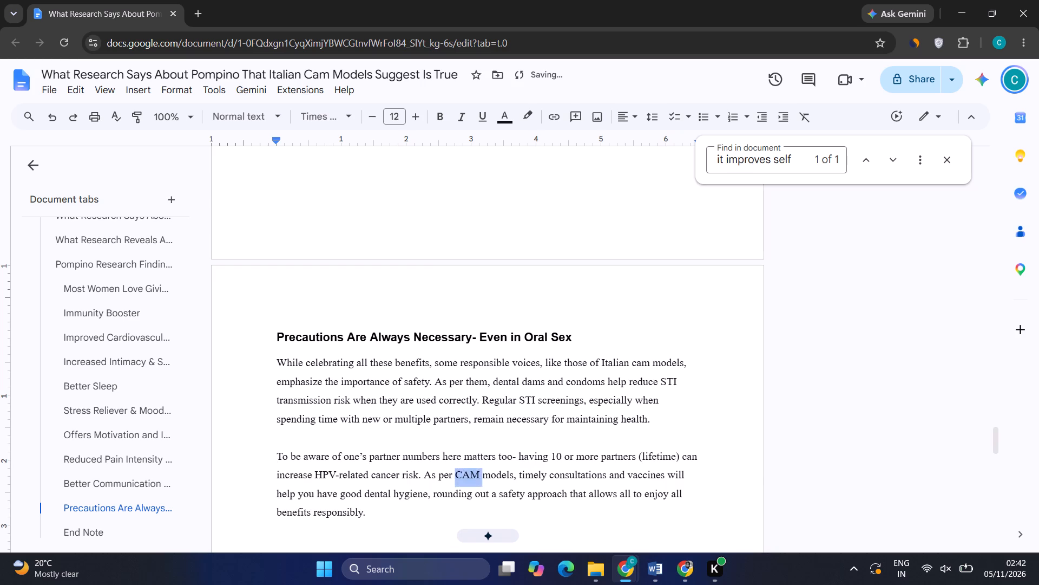
{"action": "type", "text": "cam"}
{"action": "key", "text": "space"}
{"action": "scroll", "coordinate": [474, 480], "scroll_direction": "down", "scroll_amount": 5}
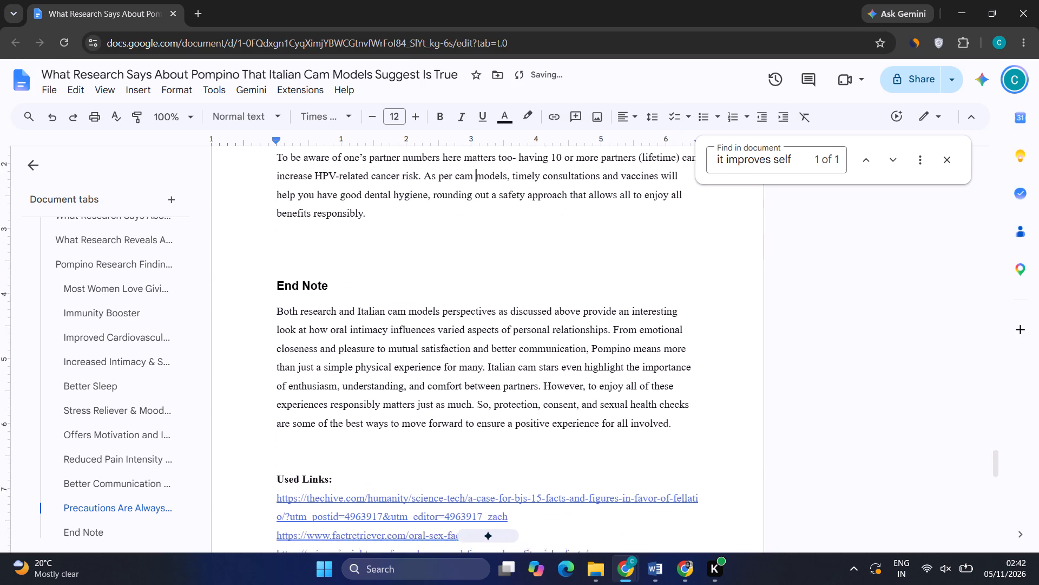
{"action": "left_click", "coordinate": [293, 284]}
{"action": "key", "text": "Left"}
{"action": "key", "text": "Left"}
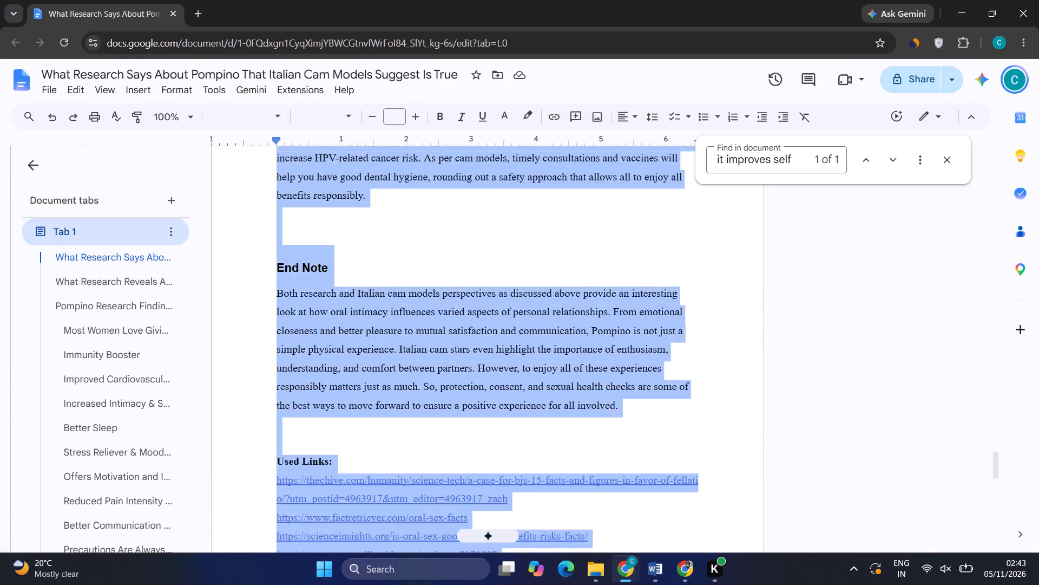
{"action": "double_click", "coordinate": [899, 70]}
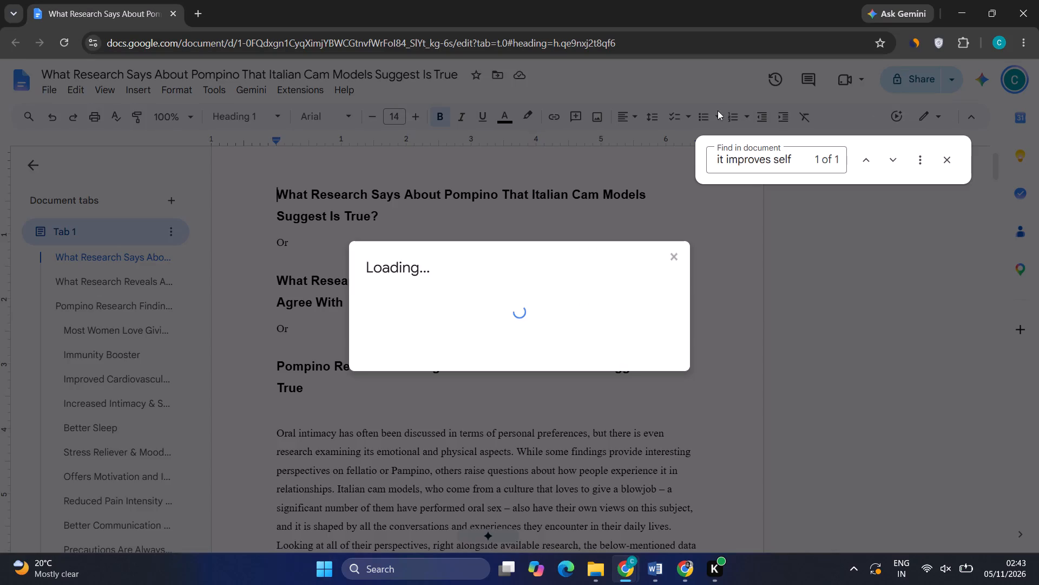
{"action": "left_click", "coordinate": [429, 371]}
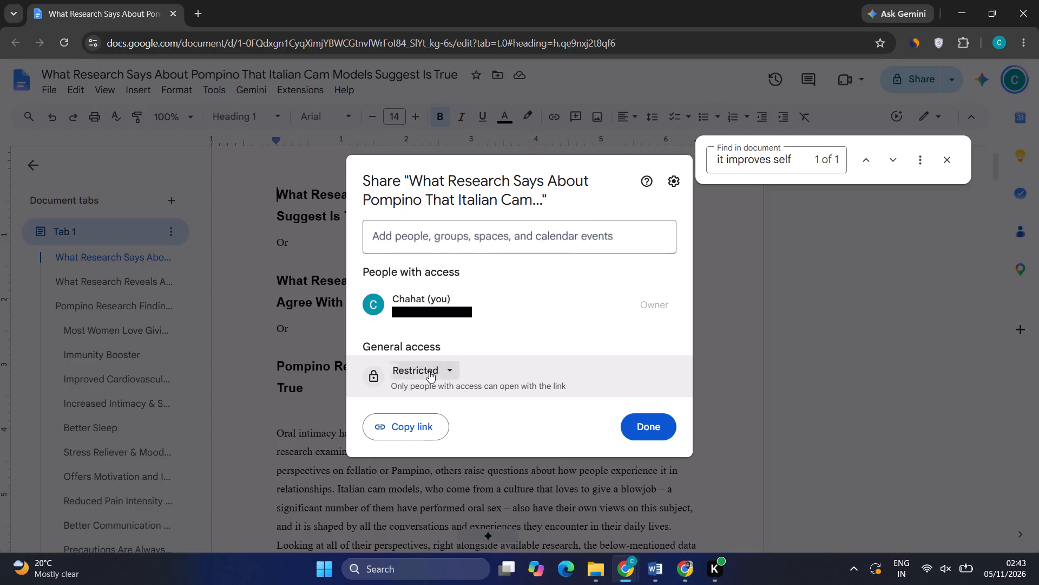
{"action": "left_click", "coordinate": [456, 436]}
{"action": "left_click", "coordinate": [654, 366]}
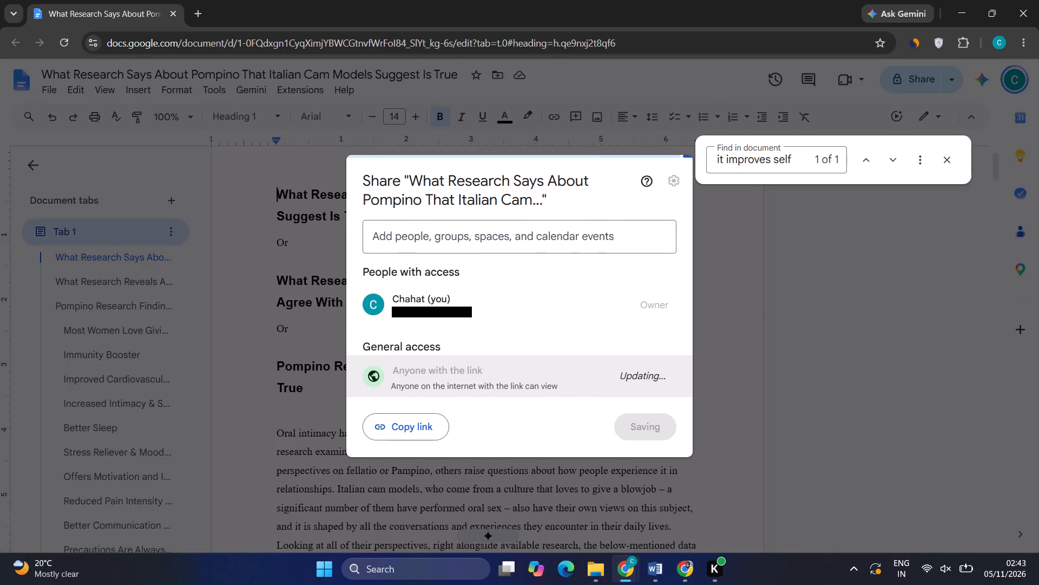
{"action": "left_click", "coordinate": [647, 380]}
{"action": "left_click", "coordinate": [647, 380]}
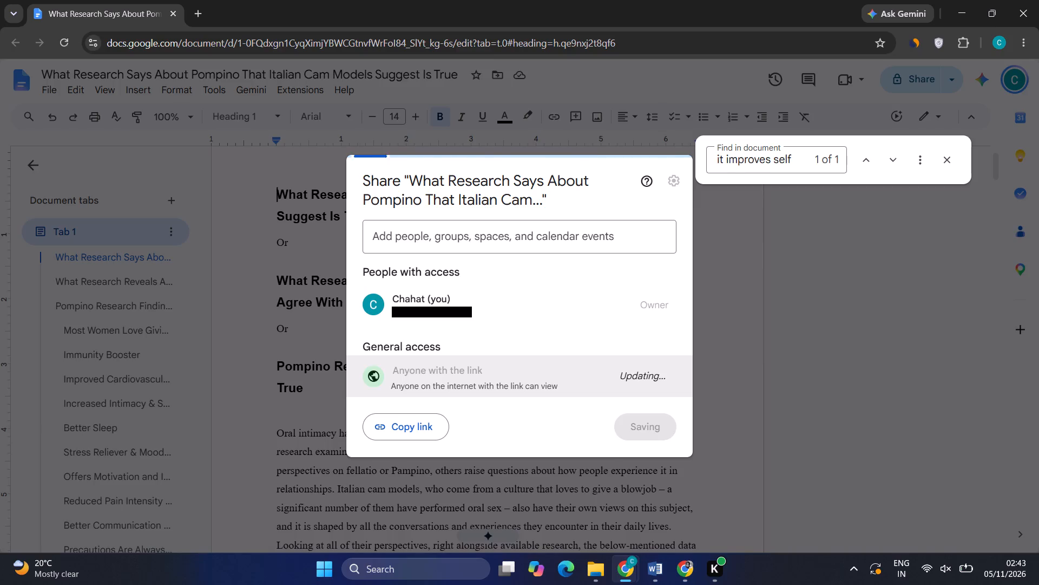
{"action": "left_click", "coordinate": [647, 380]}
{"action": "left_click", "coordinate": [647, 380]}
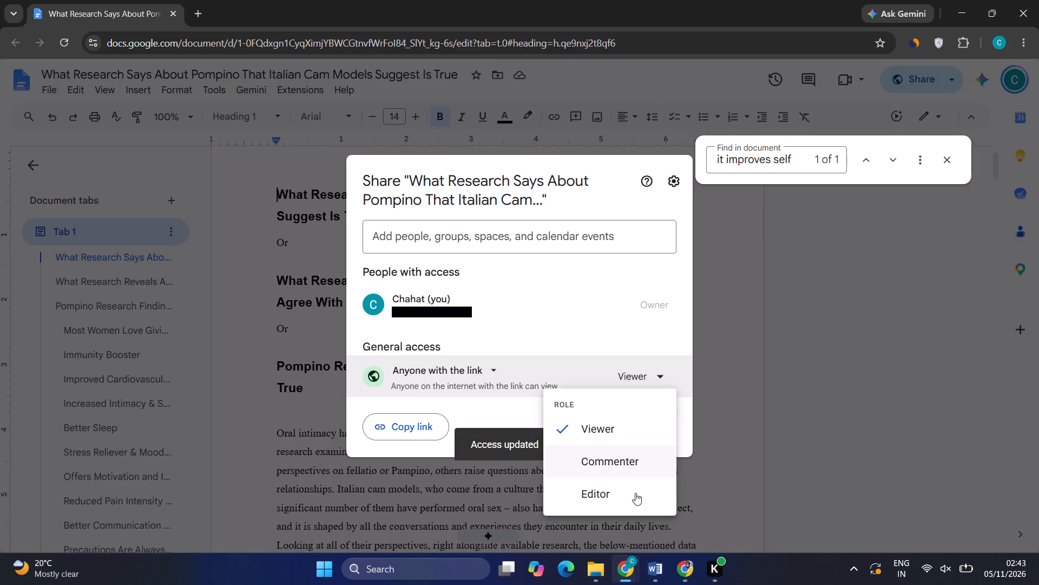
{"action": "left_click", "coordinate": [635, 493]}
{"action": "left_click", "coordinate": [432, 415]}
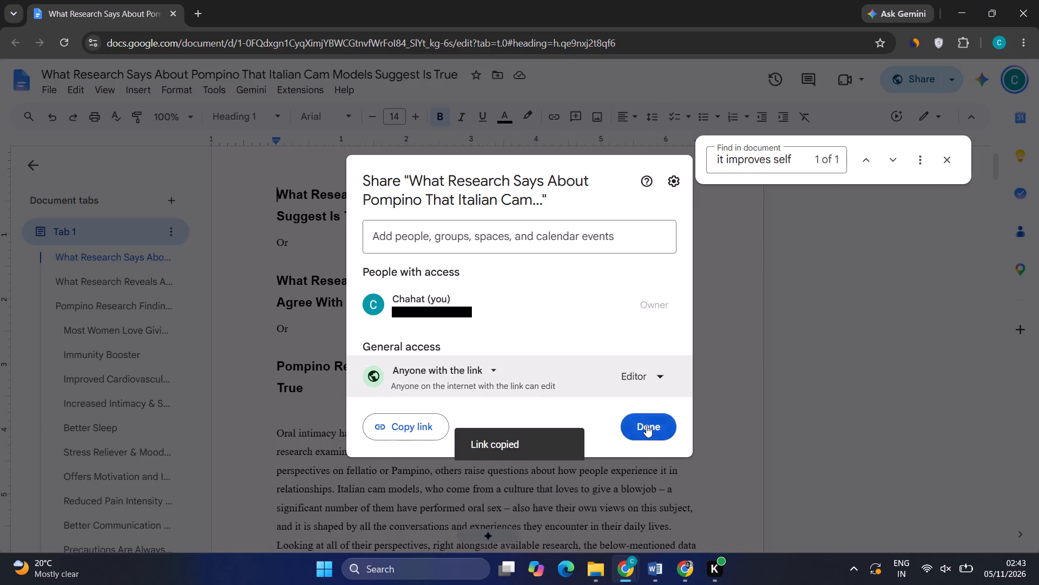
{"action": "double_click", "coordinate": [646, 425]}
Switch to the browser window with the "What is Fica in porn" search and close it.
{"action": "key", "text": "alt+Tab"}
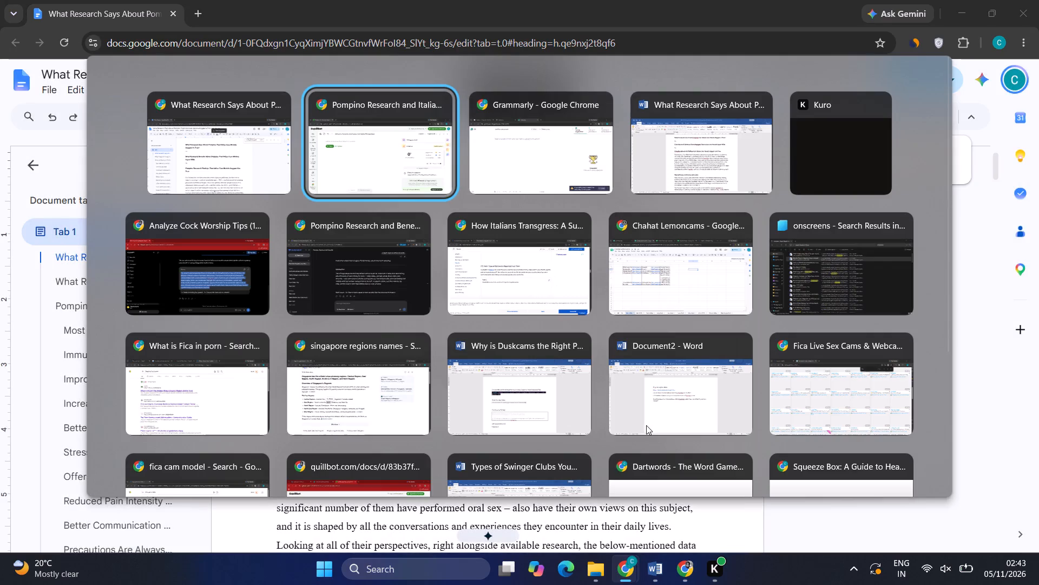
{"action": "key", "text": "alt+Down"}
{"action": "key", "text": "alt+Down"}
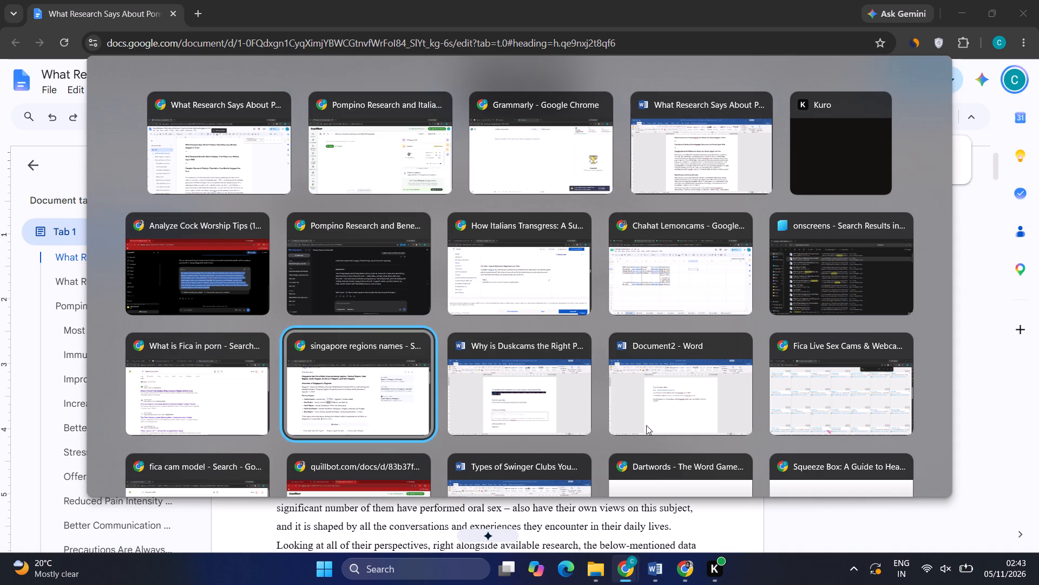
{"action": "key", "text": "alt+Left"}
{"action": "left_click", "coordinate": [1038, 0]}
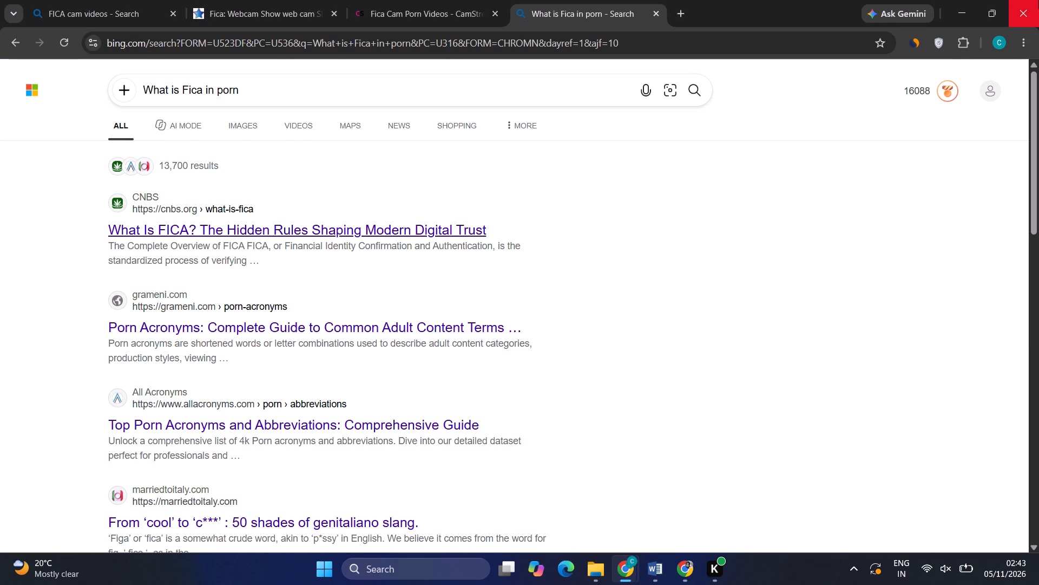
Switch to the browser window with the MDPI article "How Italians Transgress" and close it.
{"action": "key", "text": "alt+Tab"}
{"action": "key", "text": "alt+Down"}
{"action": "key", "text": "alt+Down"}
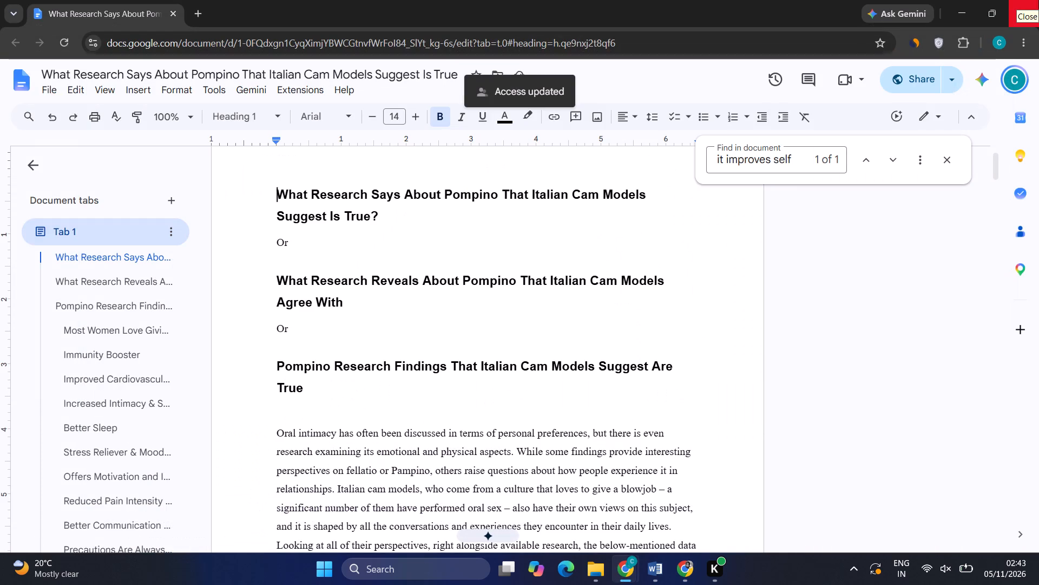
{"action": "key", "text": "alt+Tab"}
{"action": "key", "text": "alt+Down"}
{"action": "key", "text": "alt+Up"}
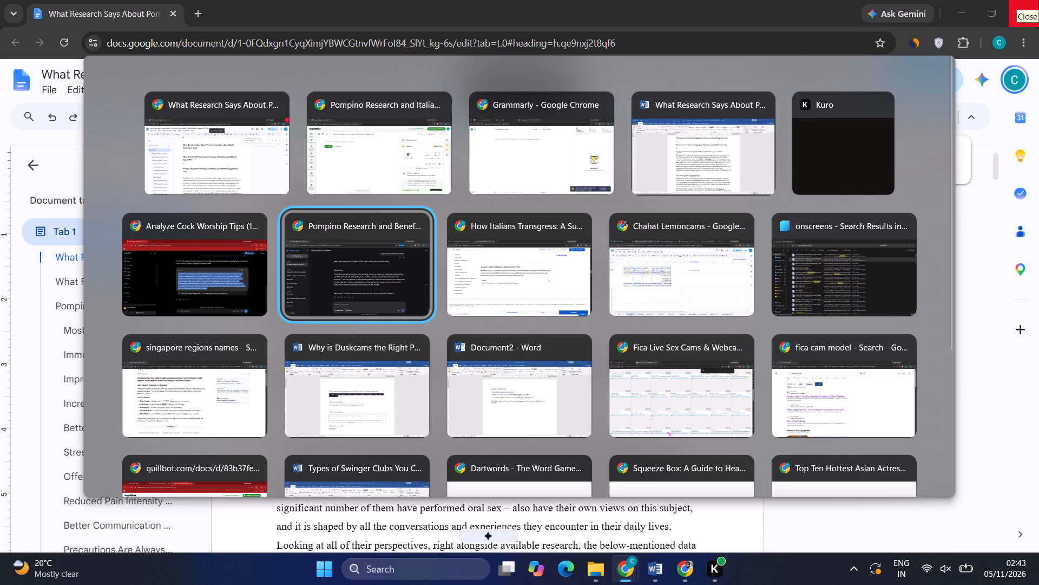
{"action": "key", "text": "alt+Right"}
{"action": "key", "text": "alt+Right"}
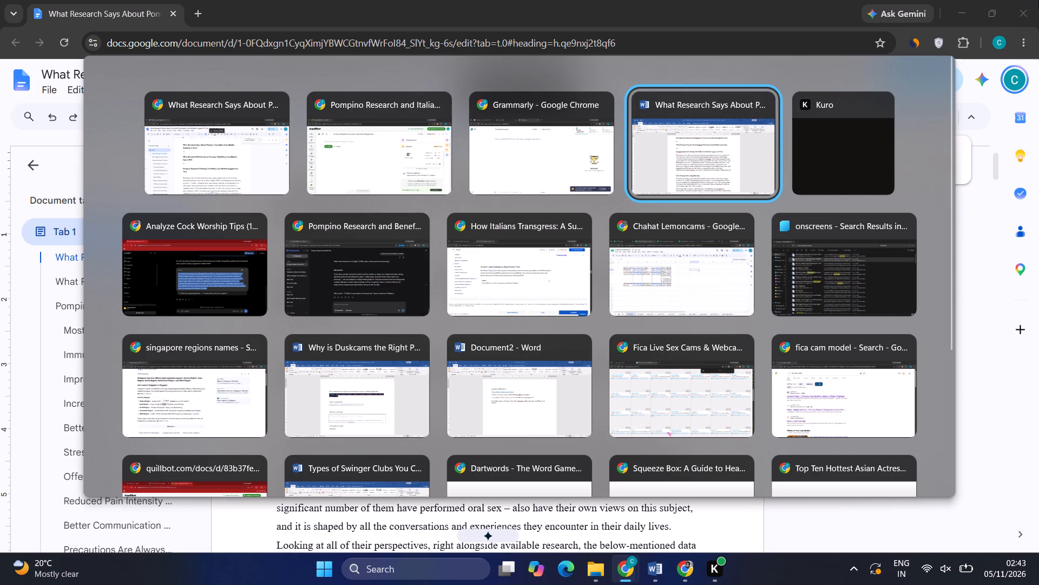
{"action": "key", "text": "alt+Down"}
{"action": "key", "text": "alt+Left"}
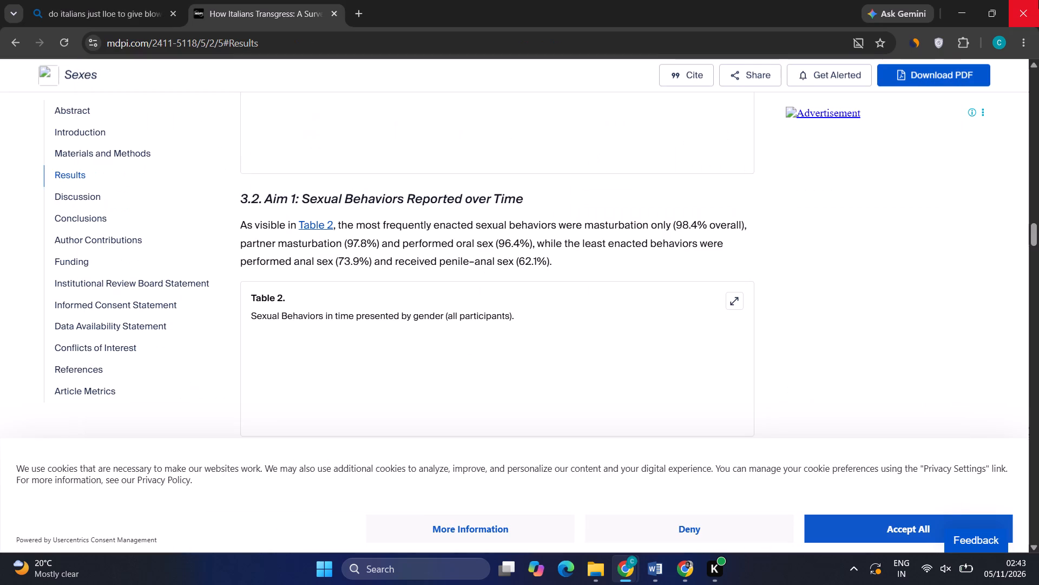
{"action": "left_click", "coordinate": [1038, 0]}
Switch to the Lemoncams spreadsheet window.
{"action": "key", "text": "alt+Tab"}
{"action": "key", "text": "alt+Down"}
{"action": "key", "text": "alt+Down"}
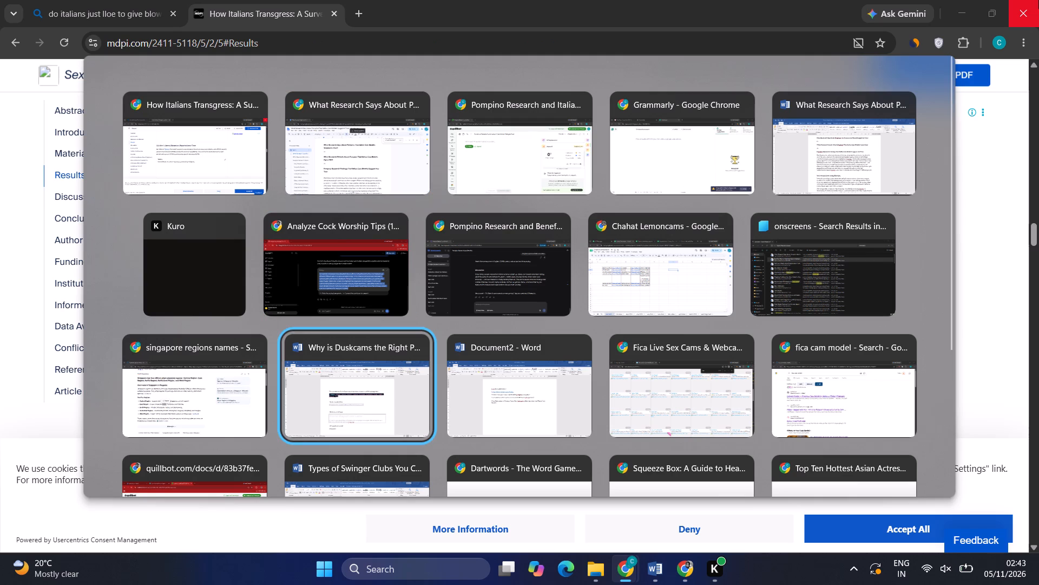
{"action": "key", "text": "alt+Right"}
{"action": "key", "text": "alt+Right"}
{"action": "key", "text": "alt+Down"}
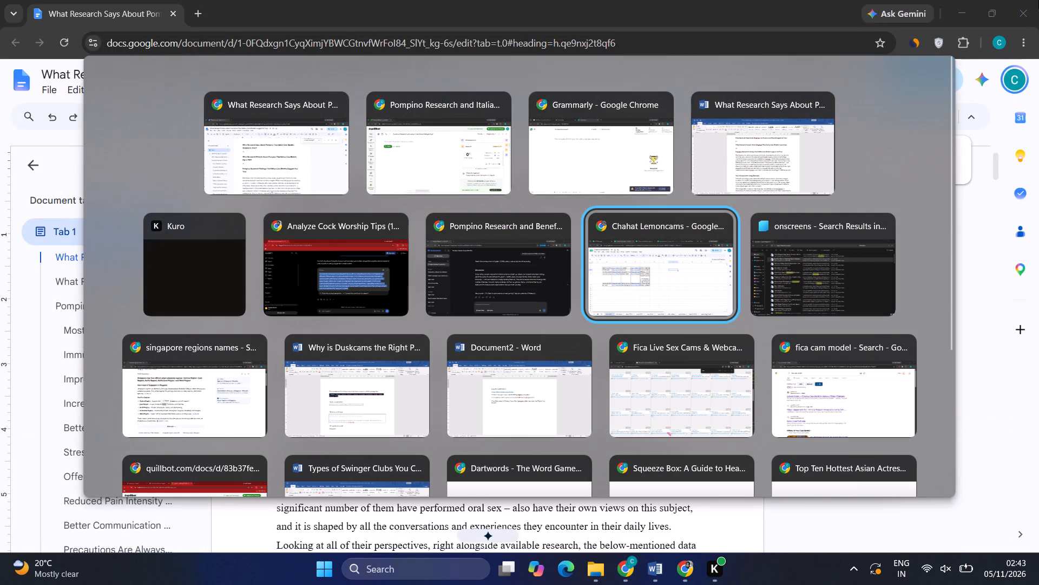